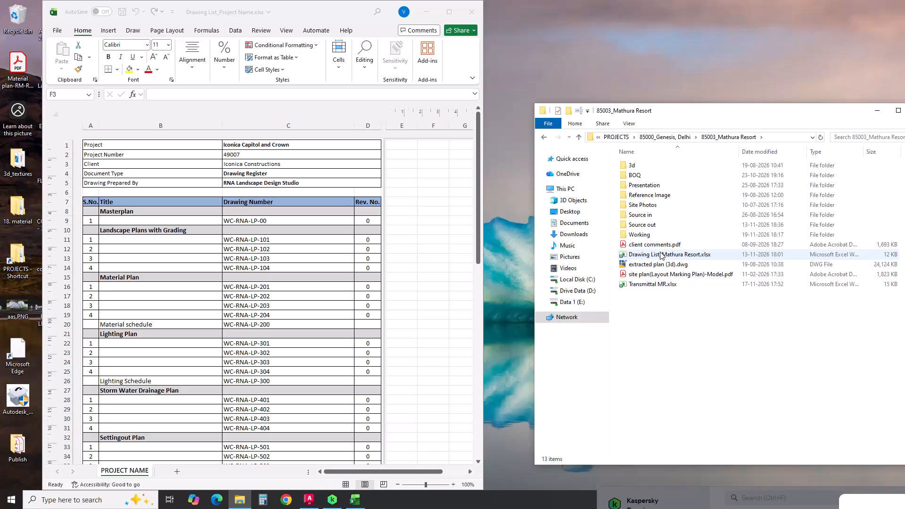
Open the Drawing List_Mathura Resort.xlsx workbook and set it aside to return to Drawing List_Project Name.xlsx.
{"action": "double_click", "coordinate": [660, 254]}
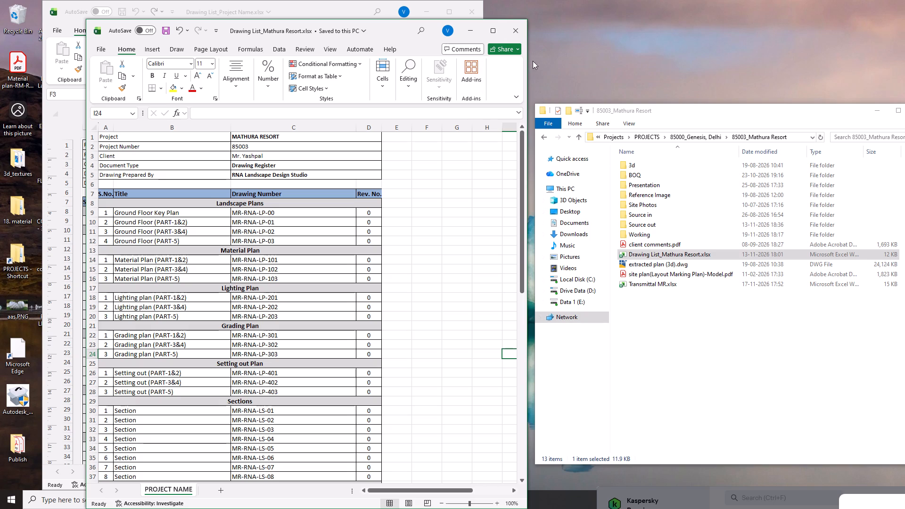
{"action": "left_click", "coordinate": [466, 33]}
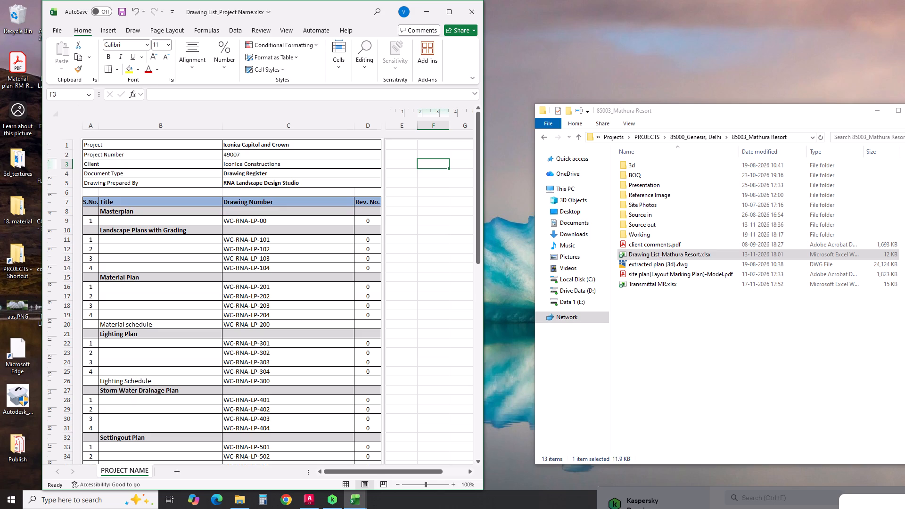
Look through the whole drawing register in Drawing List_Project Name.xlsx, from the project header to the end of the table.
{"action": "scroll", "coordinate": [178, 338], "scroll_direction": "down", "scroll_amount": 2}
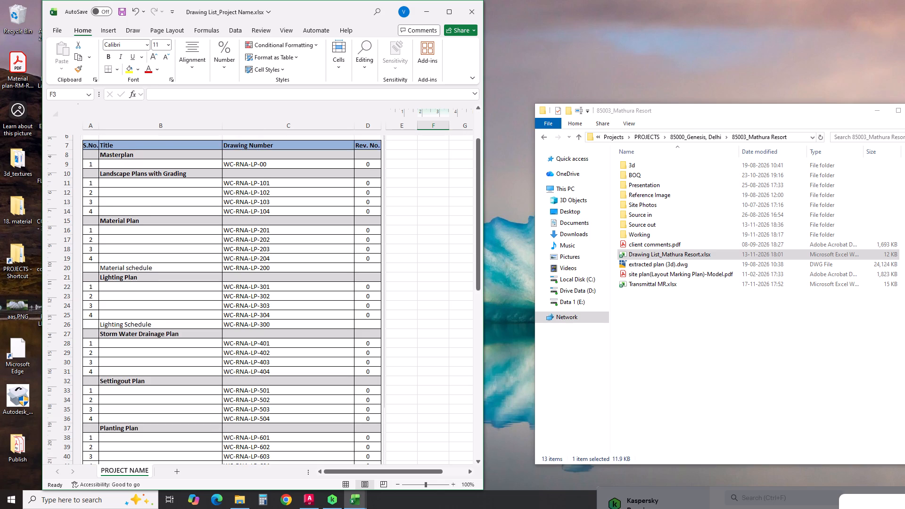
{"action": "scroll", "coordinate": [189, 330], "scroll_direction": "down", "scroll_amount": 11}
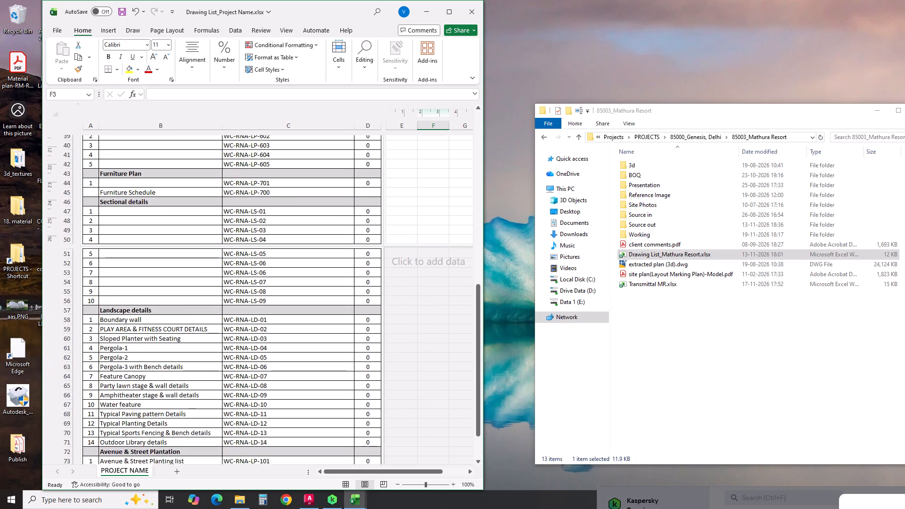
{"action": "scroll", "coordinate": [201, 327], "scroll_direction": "down", "scroll_amount": 3}
{"action": "scroll", "coordinate": [255, 347], "scroll_direction": "up", "scroll_amount": 12}
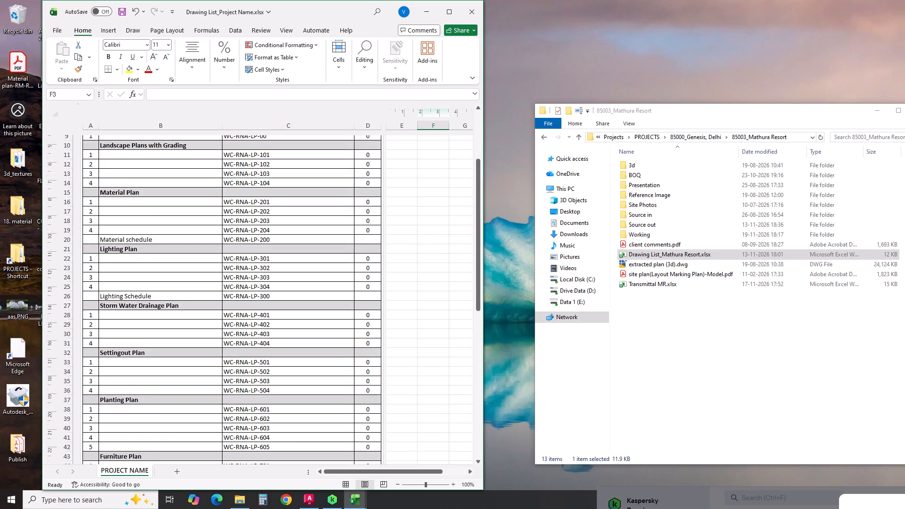
{"action": "scroll", "coordinate": [252, 345], "scroll_direction": "up", "scroll_amount": 6}
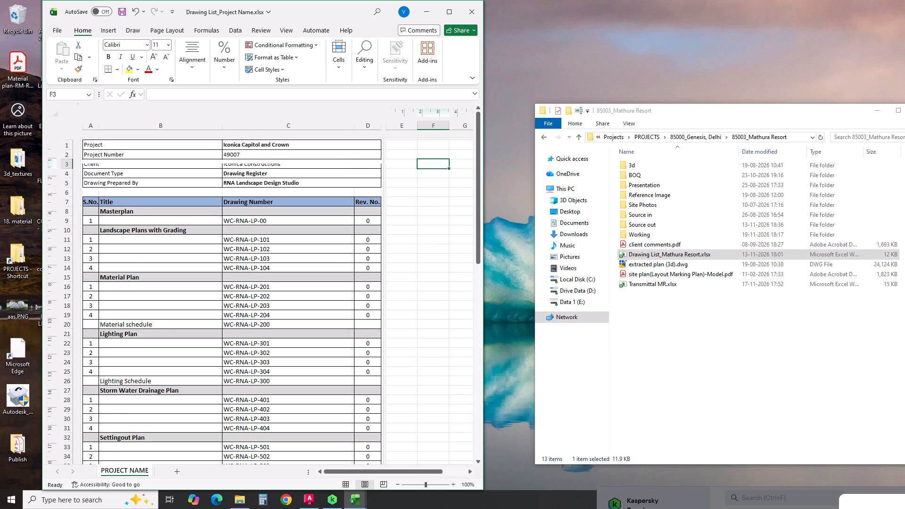
{"action": "left_click", "coordinate": [331, 13]}
Delete the contents of the old drawing table from the header row 7 down to row 77, columns A to D.
{"action": "left_click_drag", "start_coordinate": [370, 201], "coordinate": [108, 475]}
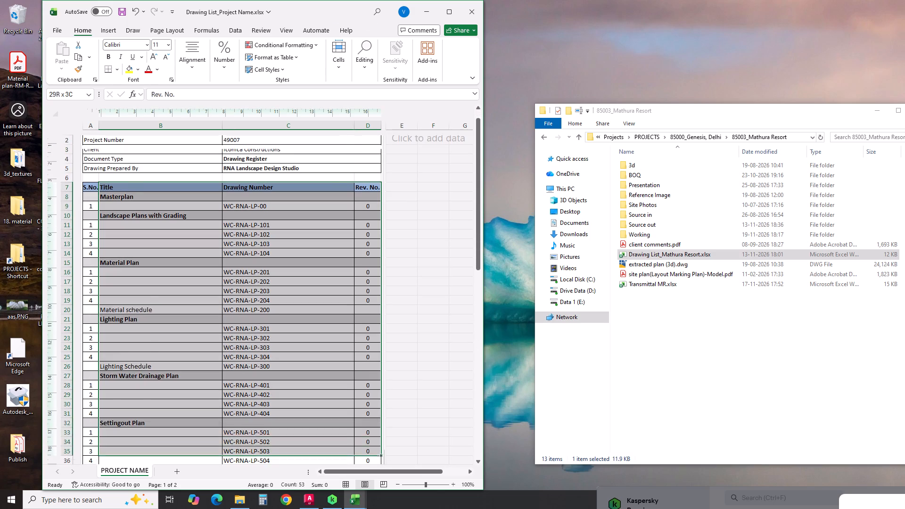
{"action": "left_click_drag", "start_coordinate": [108, 475], "coordinate": [90, 468]}
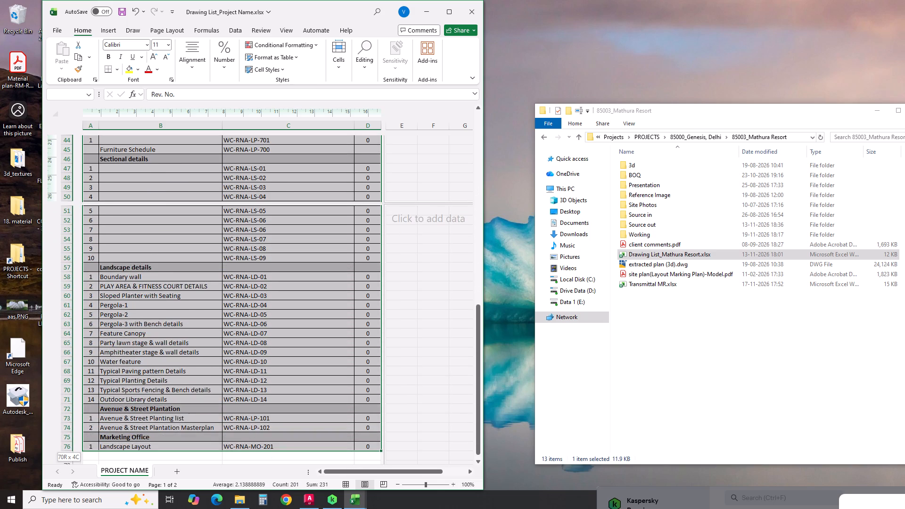
{"action": "left_click_drag", "start_coordinate": [90, 468], "coordinate": [89, 468]}
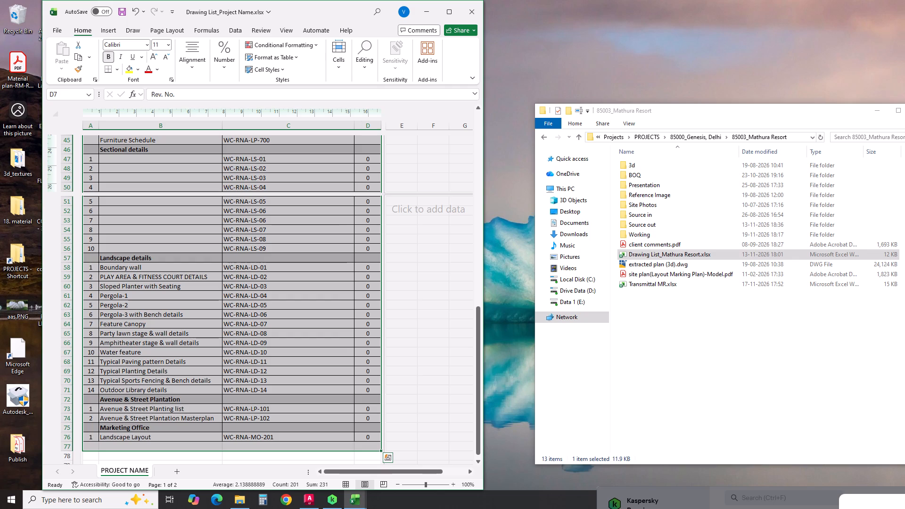
{"action": "key", "text": "Delete"}
{"action": "left_click", "coordinate": [455, 221]}
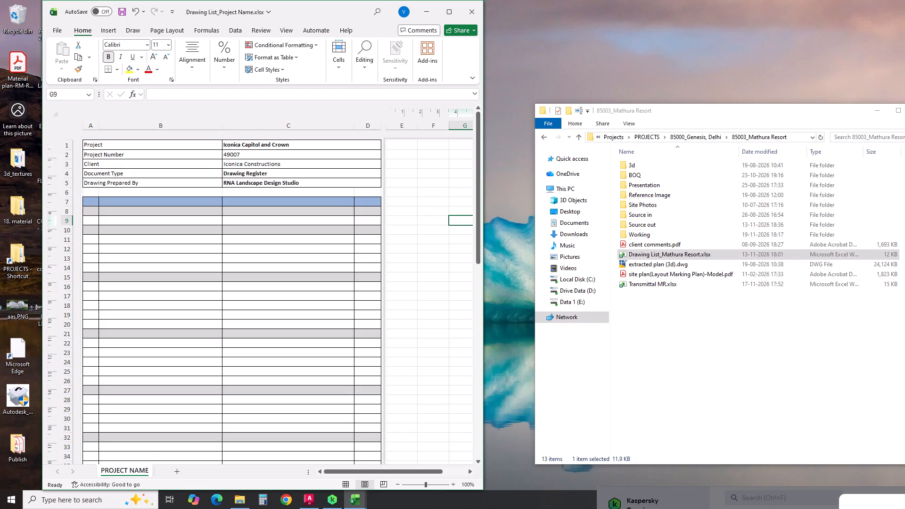
Apply the Normal cell style to the emptied table range A7:D76 to remove its borders and fills.
{"action": "left_click_drag", "start_coordinate": [365, 201], "coordinate": [77, 470]}
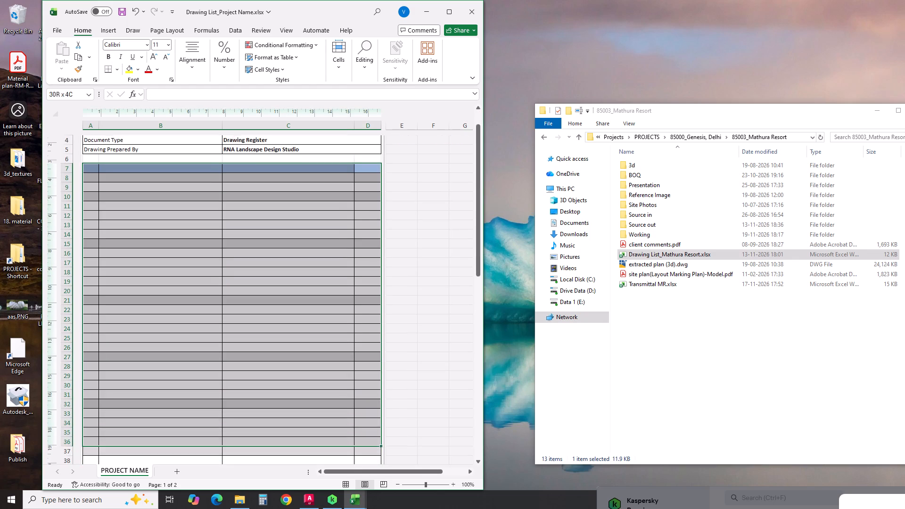
{"action": "left_click_drag", "start_coordinate": [77, 470], "coordinate": [77, 471]}
{"action": "left_click", "coordinate": [454, 15]}
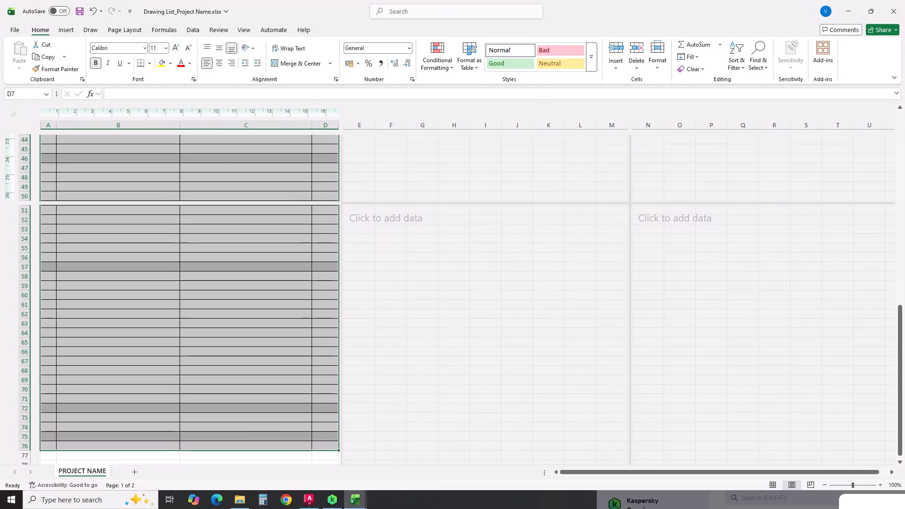
{"action": "left_click", "coordinate": [511, 50]}
{"action": "left_click", "coordinate": [473, 249]}
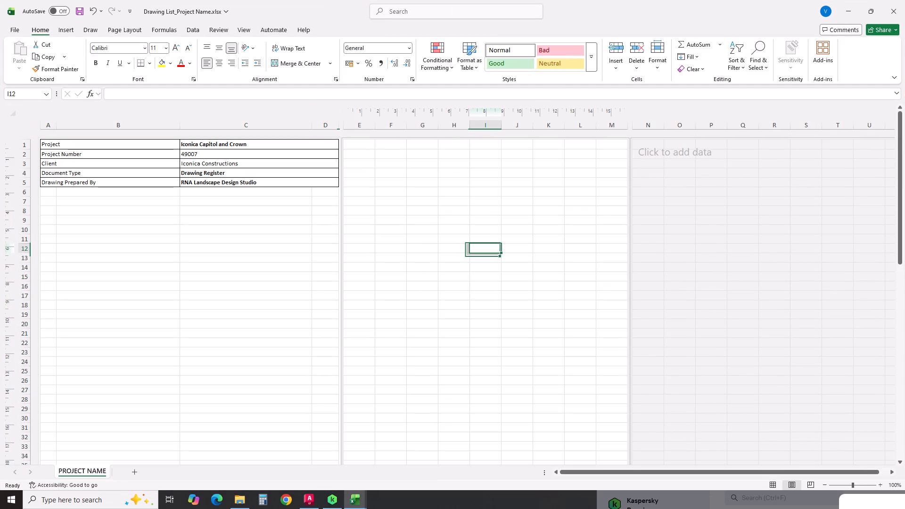
{"action": "scroll", "coordinate": [266, 227], "scroll_direction": "up", "scroll_amount": 2}
{"action": "left_click", "coordinate": [306, 206]}
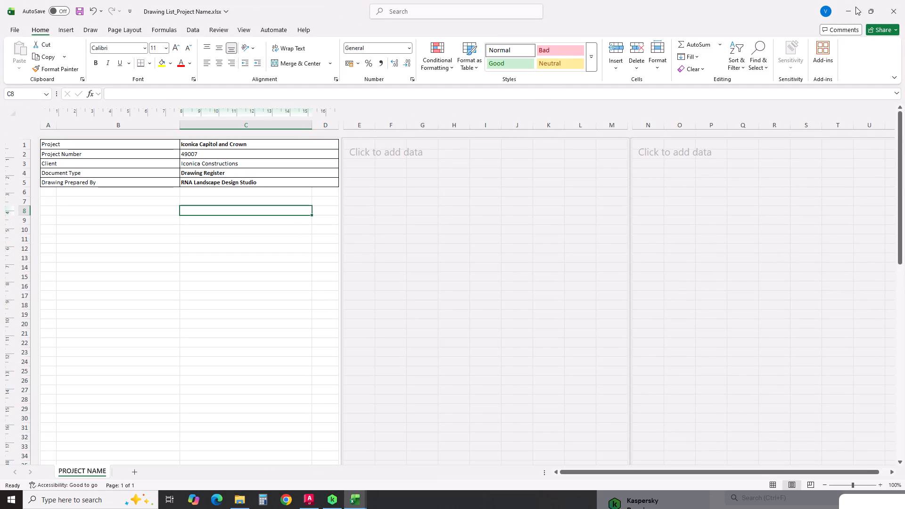
Copy the drawing table A7:D44 from Drawing List_Mathura Resort.xlsx and paste it at A7 in Drawing List_Project Name.xlsx.
{"action": "left_click", "coordinate": [855, 7]}
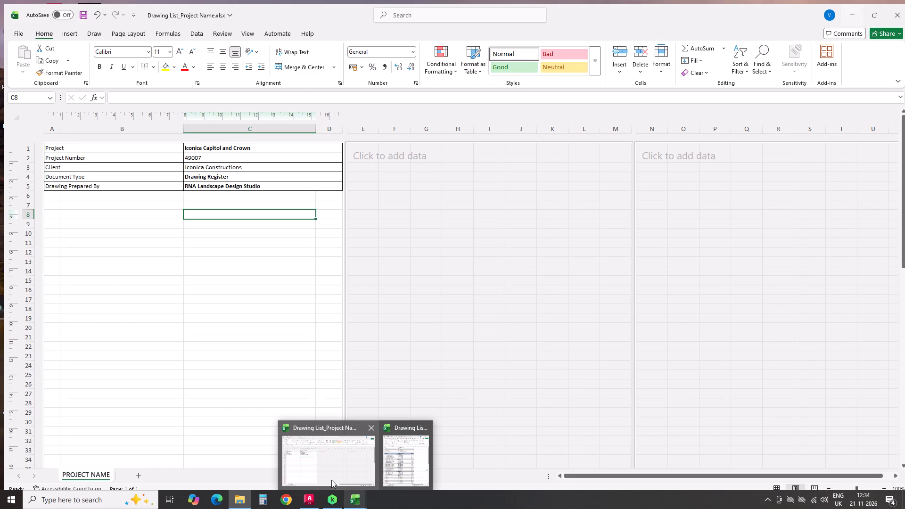
{"action": "left_click", "coordinate": [396, 472]}
{"action": "left_click", "coordinate": [438, 199]}
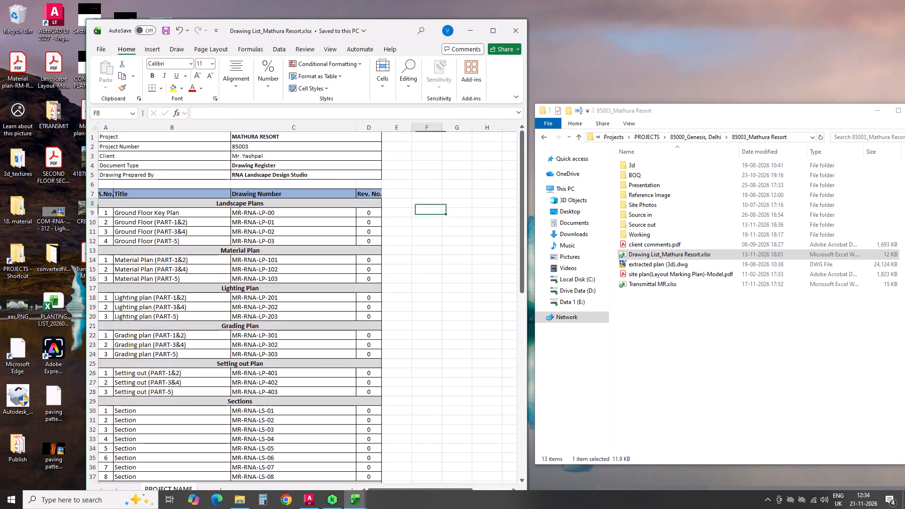
{"action": "left_click_drag", "start_coordinate": [106, 194], "coordinate": [342, 493]}
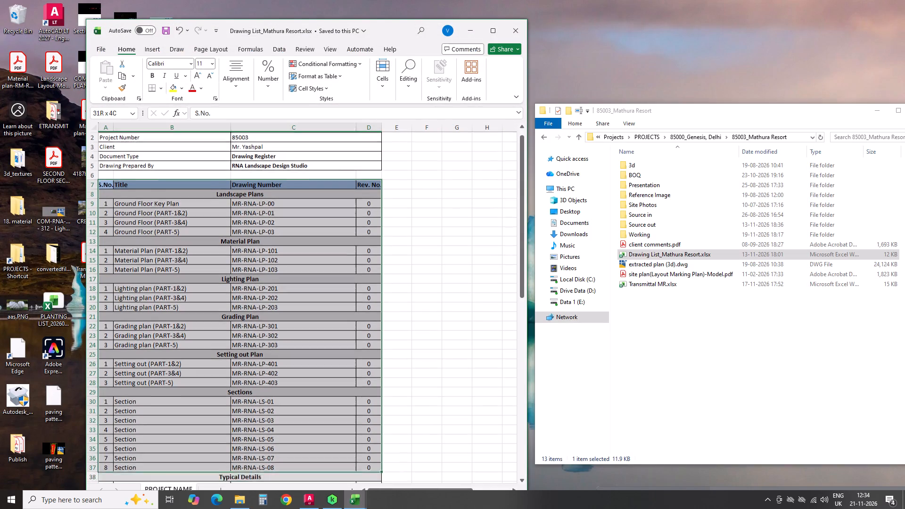
{"action": "left_click_drag", "start_coordinate": [342, 493], "coordinate": [346, 496]}
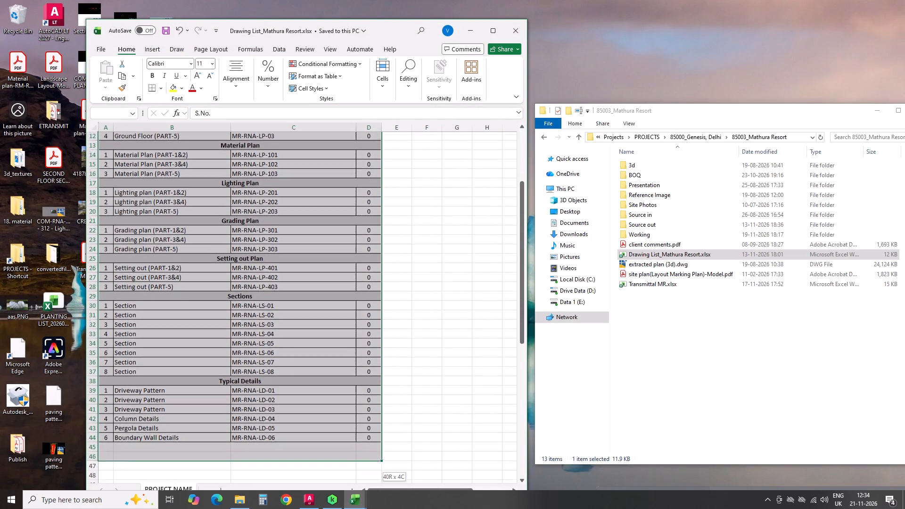
{"action": "left_click_drag", "start_coordinate": [346, 496], "coordinate": [340, 396]}
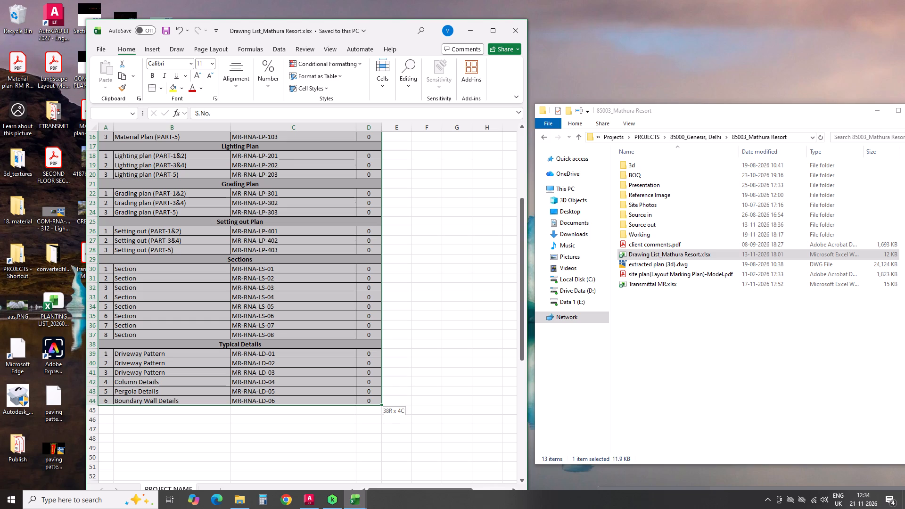
{"action": "key", "text": "ctrl+c"}
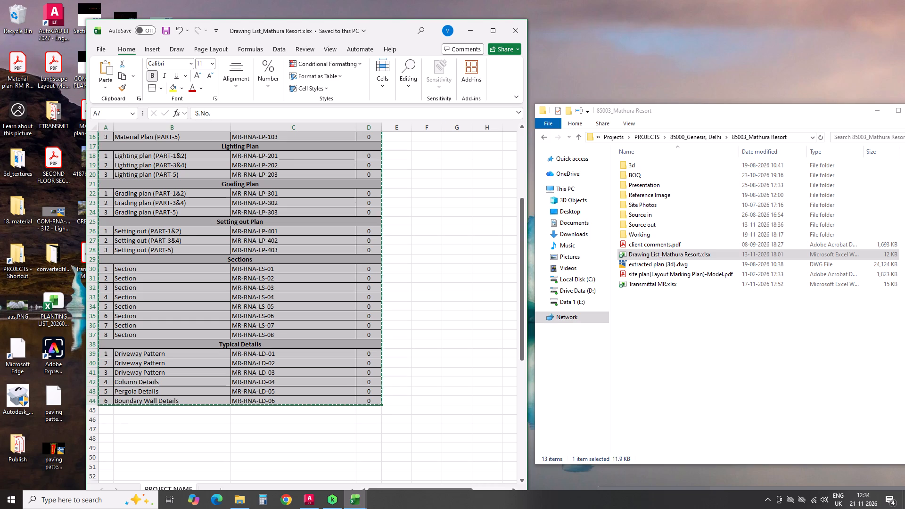
{"action": "left_click", "coordinate": [465, 25]}
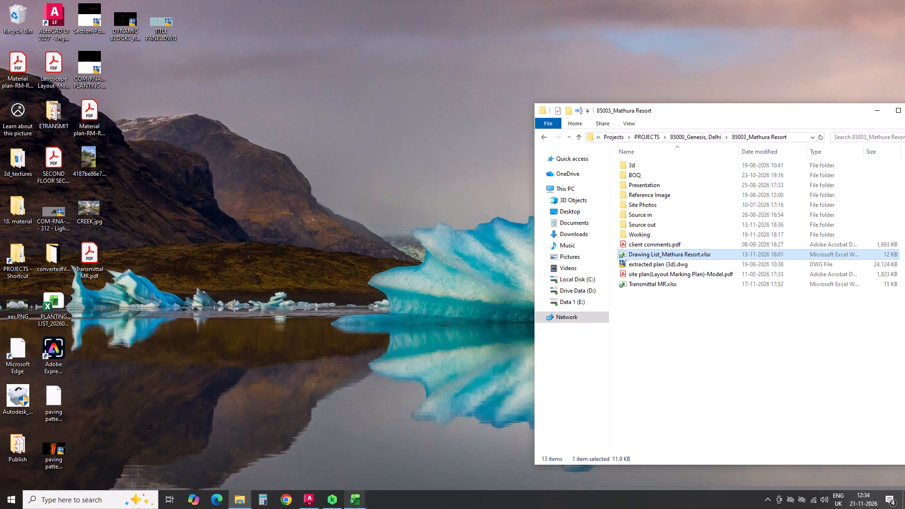
{"action": "left_click", "coordinate": [322, 473]}
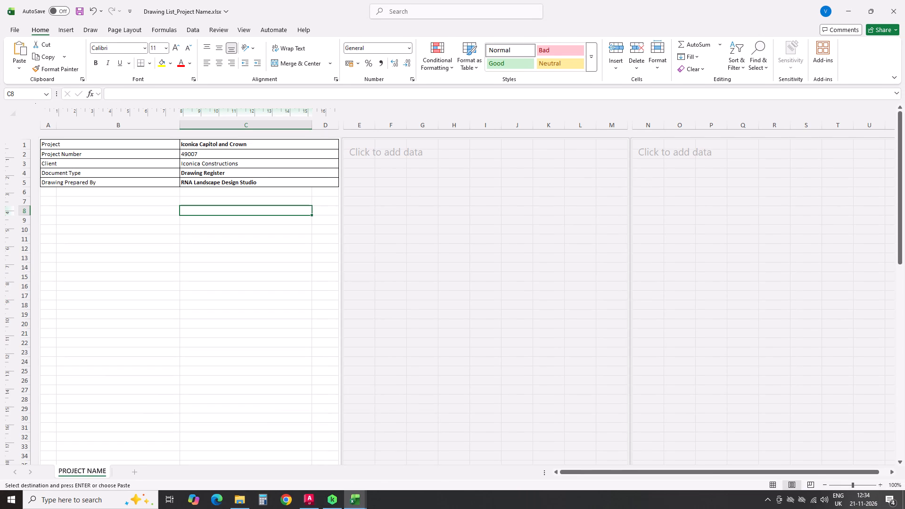
{"action": "left_click", "coordinate": [47, 199]}
{"action": "key", "text": "ctrl+v"}
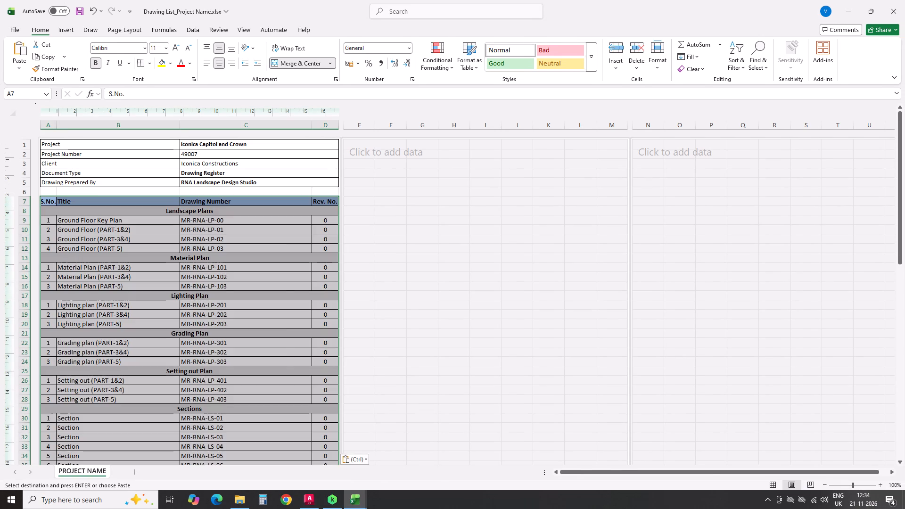
{"action": "left_click", "coordinate": [481, 236]}
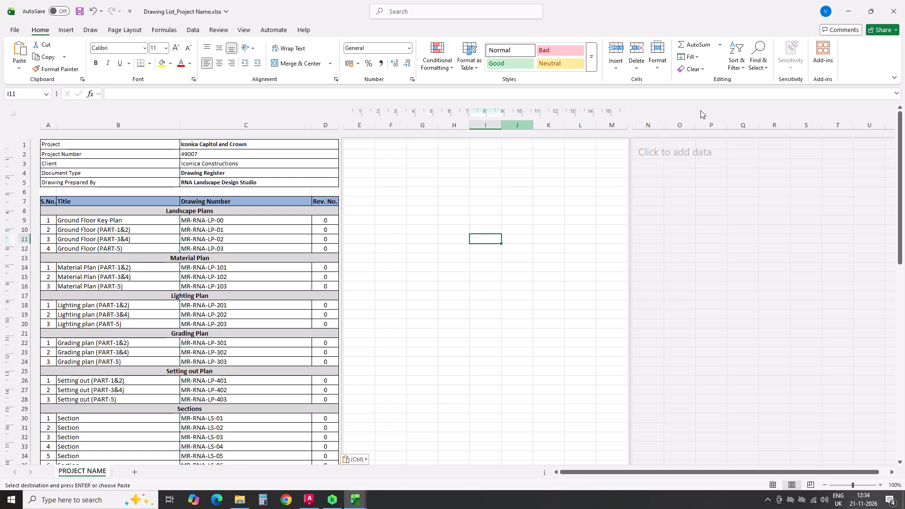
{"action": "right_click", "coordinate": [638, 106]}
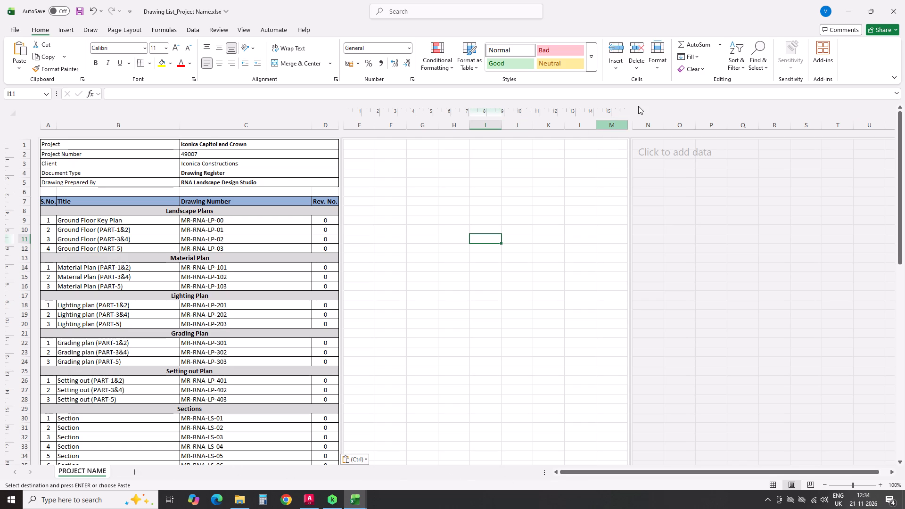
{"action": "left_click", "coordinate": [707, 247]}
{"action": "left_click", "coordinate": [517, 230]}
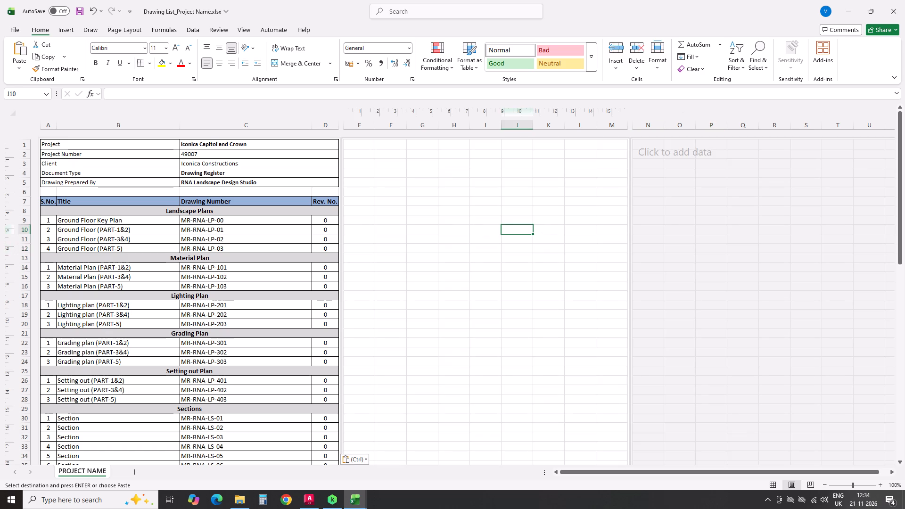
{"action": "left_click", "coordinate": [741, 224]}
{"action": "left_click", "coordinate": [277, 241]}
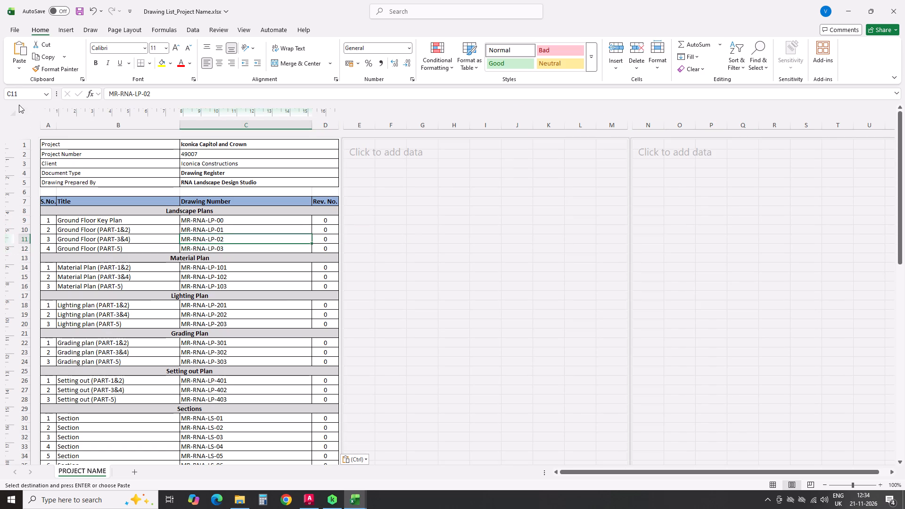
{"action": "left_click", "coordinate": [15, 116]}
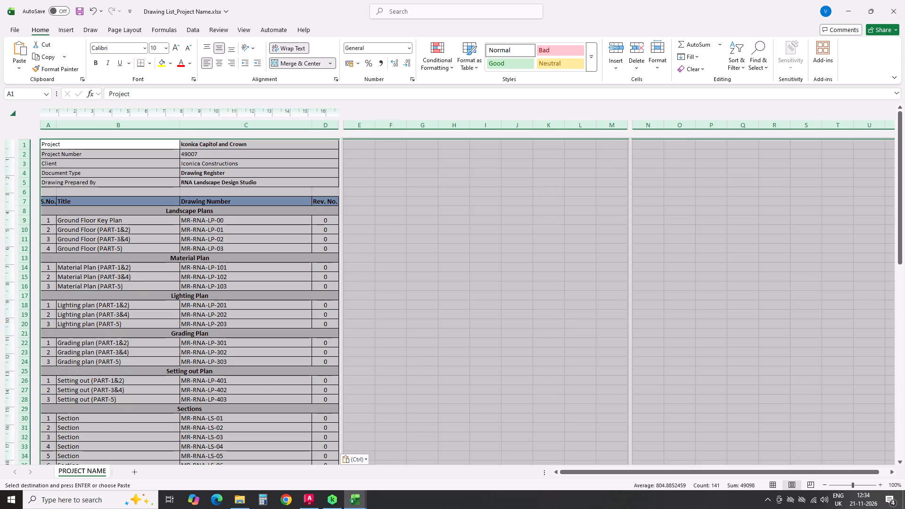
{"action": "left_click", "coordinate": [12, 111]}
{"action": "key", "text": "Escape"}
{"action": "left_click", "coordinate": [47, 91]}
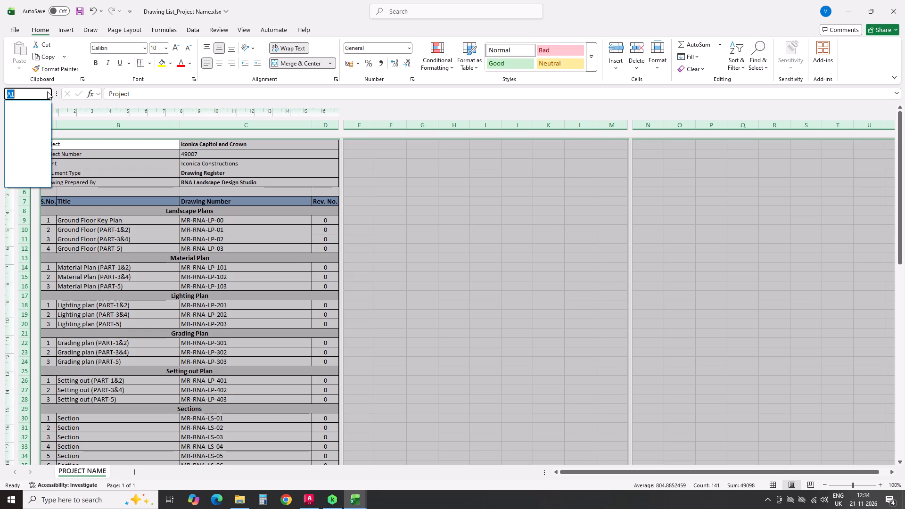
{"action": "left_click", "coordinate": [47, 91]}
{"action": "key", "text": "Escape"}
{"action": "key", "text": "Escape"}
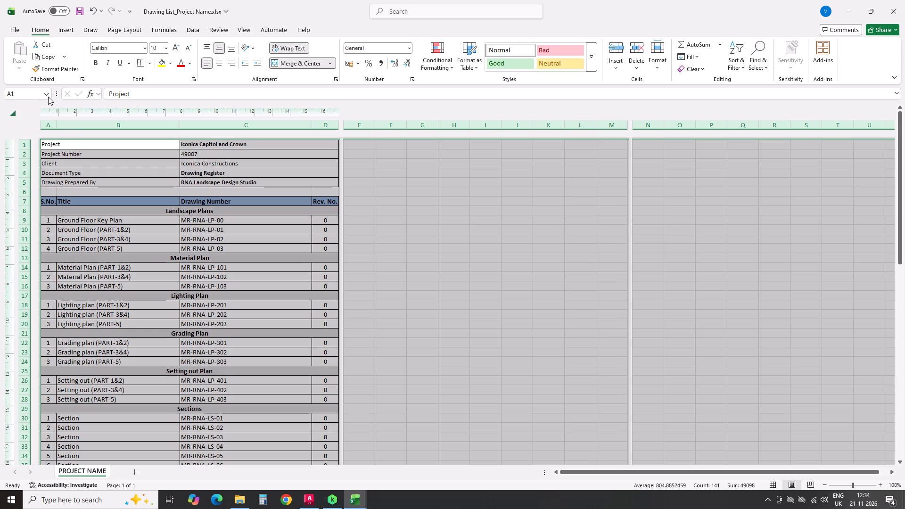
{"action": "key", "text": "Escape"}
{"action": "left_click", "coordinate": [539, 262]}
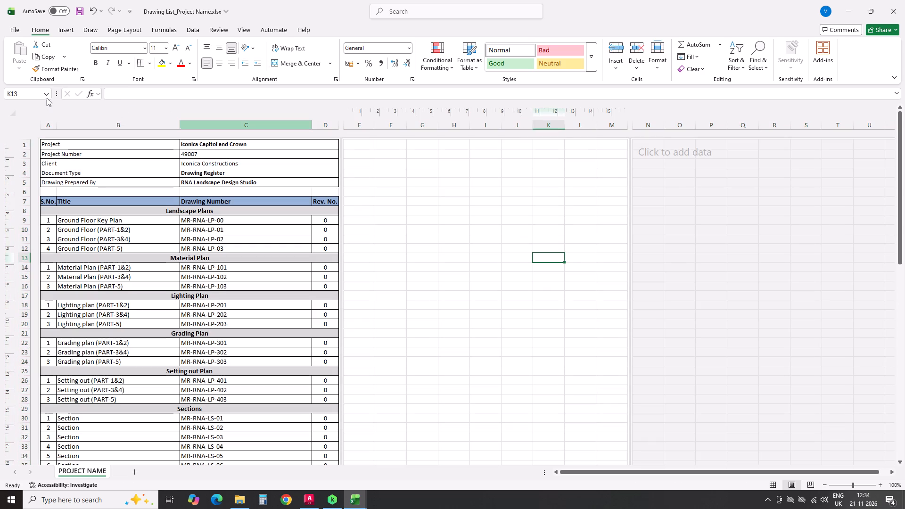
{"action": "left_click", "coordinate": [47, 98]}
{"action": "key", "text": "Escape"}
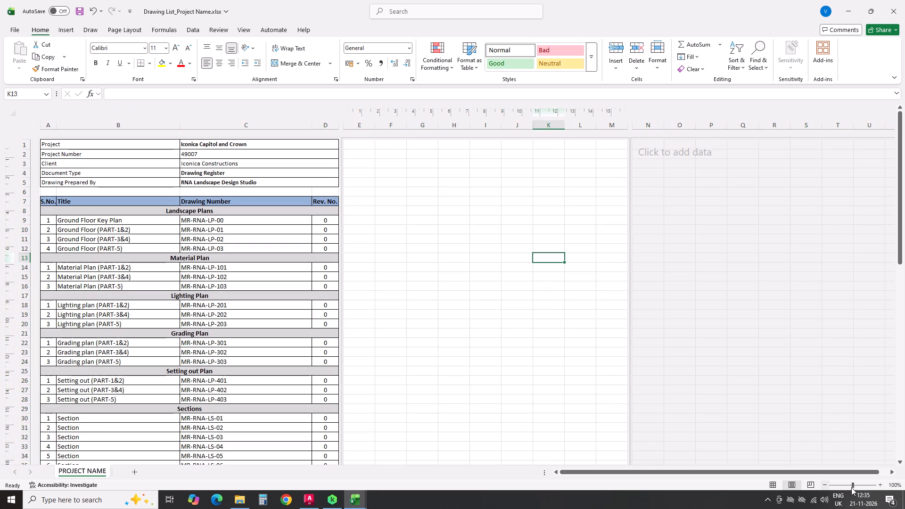
Switch the worksheet from page layout to Normal view.
{"action": "left_click", "coordinate": [769, 484]}
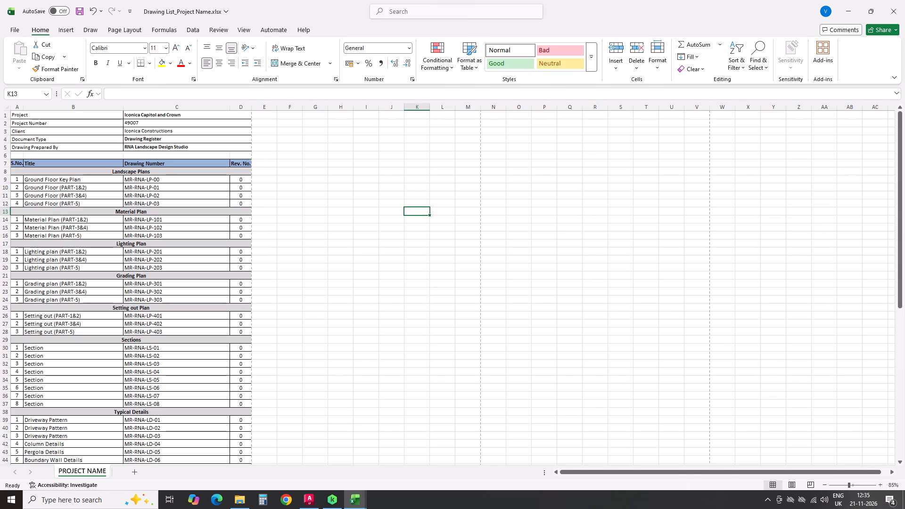
{"action": "left_click", "coordinate": [561, 181]}
{"action": "scroll", "coordinate": [203, 248], "scroll_direction": "up", "scroll_amount": 6}
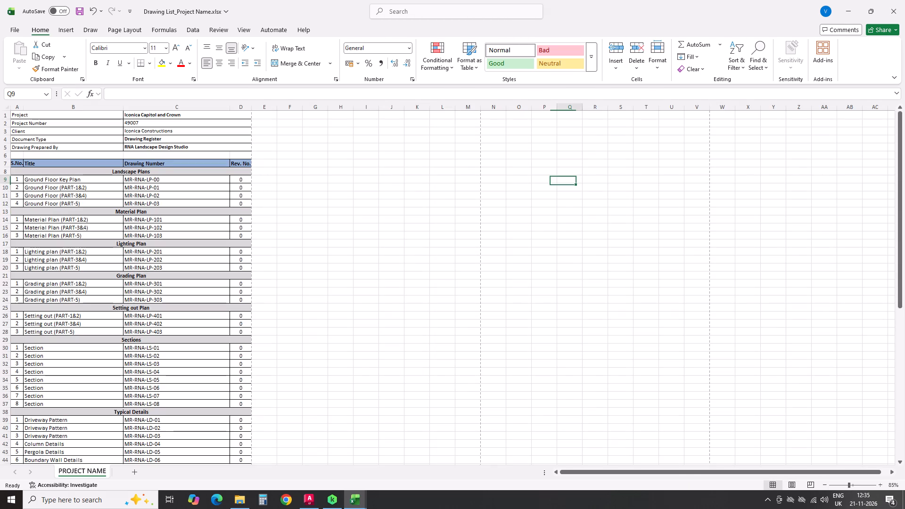
Apply all borders to the whole register range A1:D44, including the project information rows.
{"action": "left_click", "coordinate": [425, 328]}
{"action": "scroll", "coordinate": [204, 334], "scroll_direction": "down", "scroll_amount": 4}
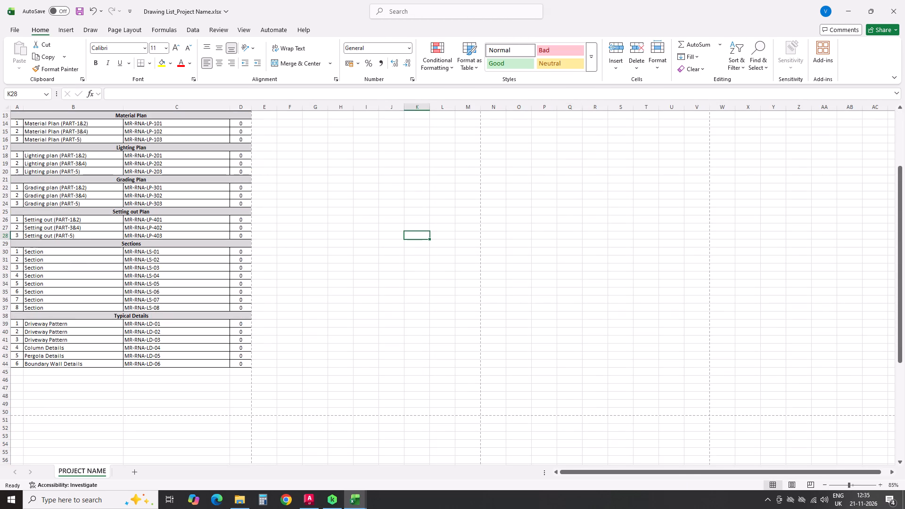
{"action": "left_click_drag", "start_coordinate": [244, 362], "coordinate": [26, 102]}
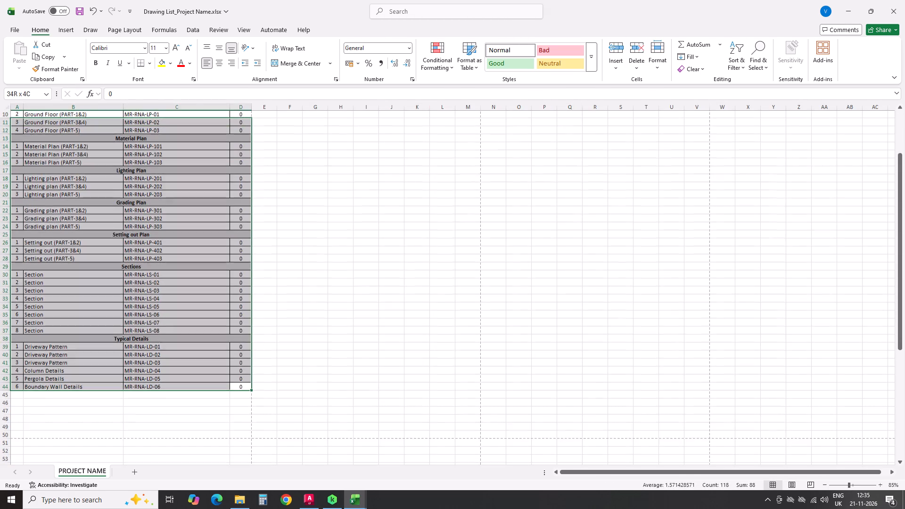
{"action": "left_click_drag", "start_coordinate": [26, 102], "coordinate": [13, 75]}
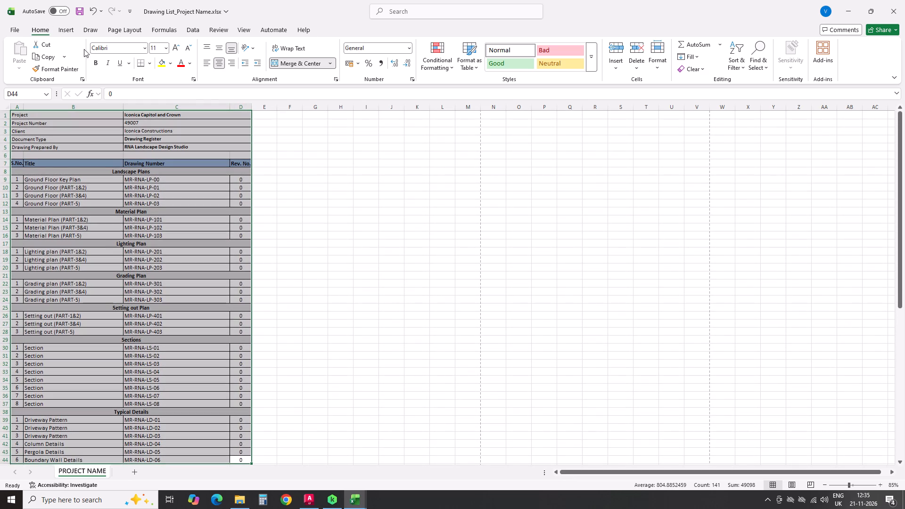
{"action": "left_click", "coordinate": [150, 63]}
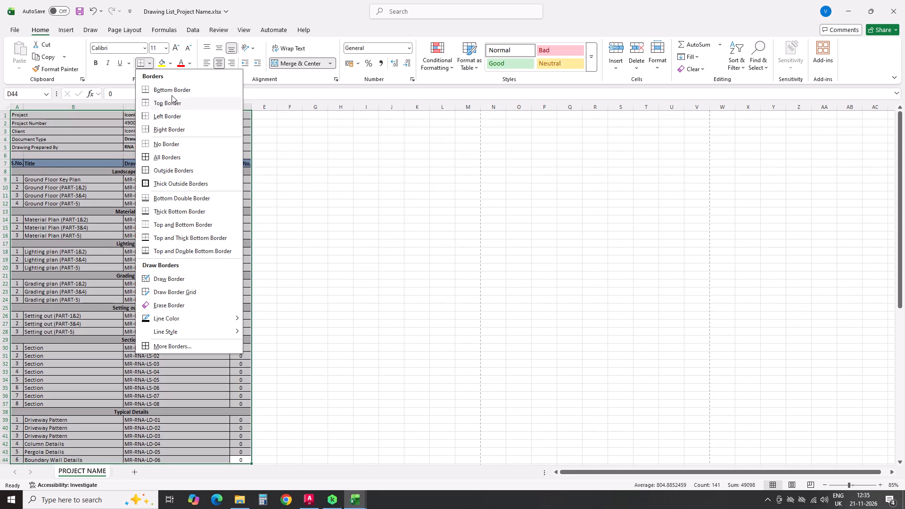
{"action": "left_click", "coordinate": [180, 153]}
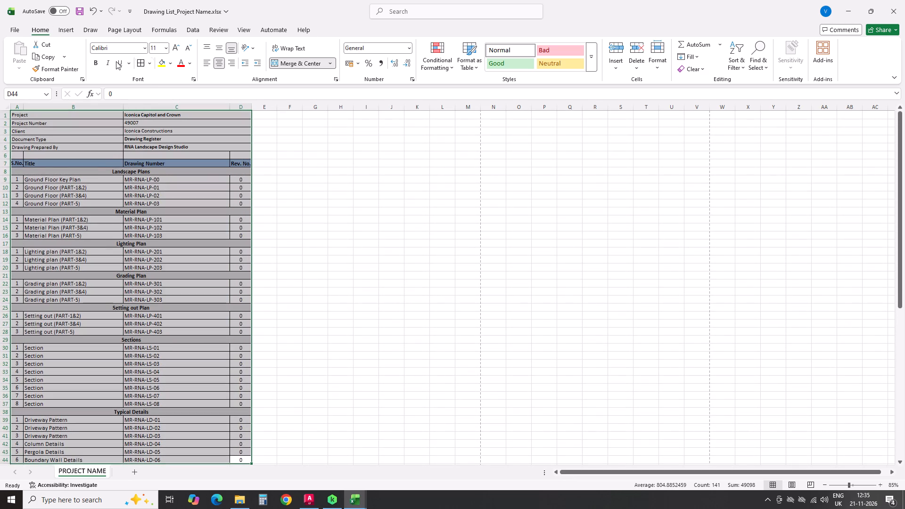
Set the font of the register range A1:D44 to Bahnschrift.
{"action": "left_click", "coordinate": [143, 51]}
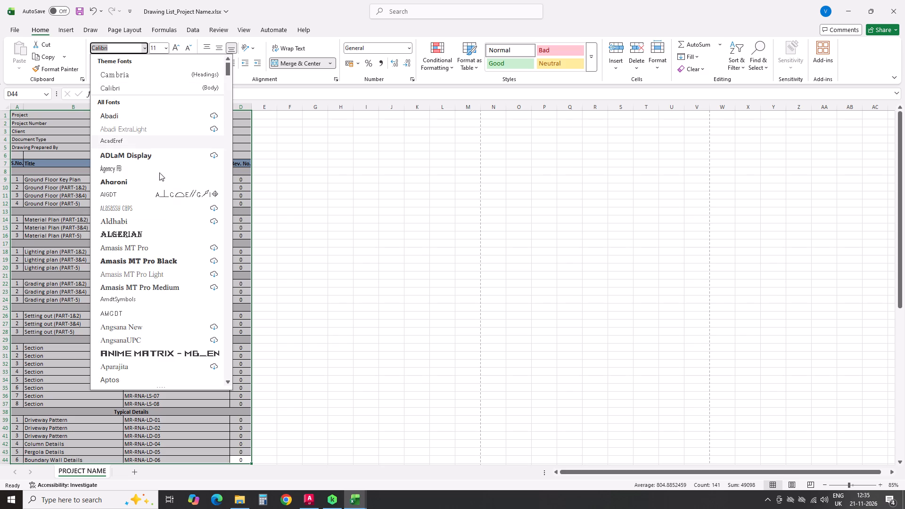
{"action": "scroll", "coordinate": [142, 294], "scroll_direction": "down", "scroll_amount": 3}
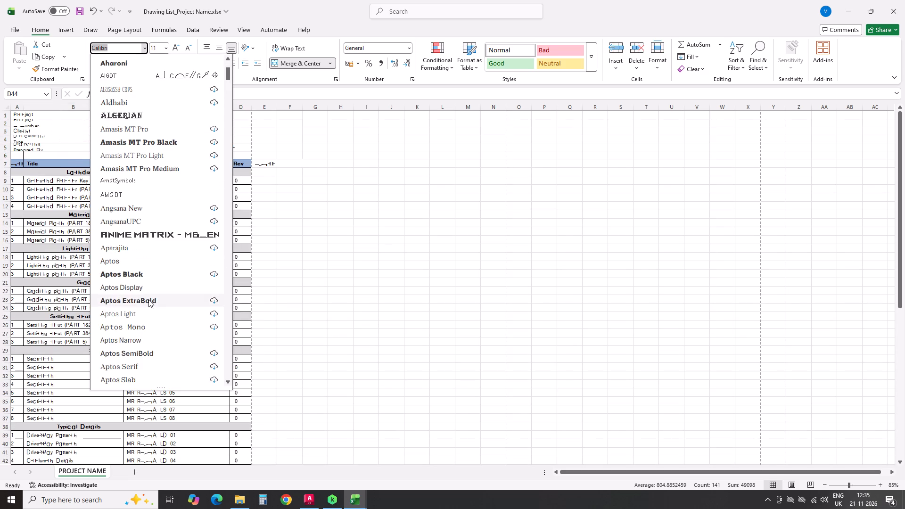
{"action": "scroll", "coordinate": [147, 302], "scroll_direction": "down", "scroll_amount": 3}
{"action": "scroll", "coordinate": [160, 337], "scroll_direction": "down", "scroll_amount": 10}
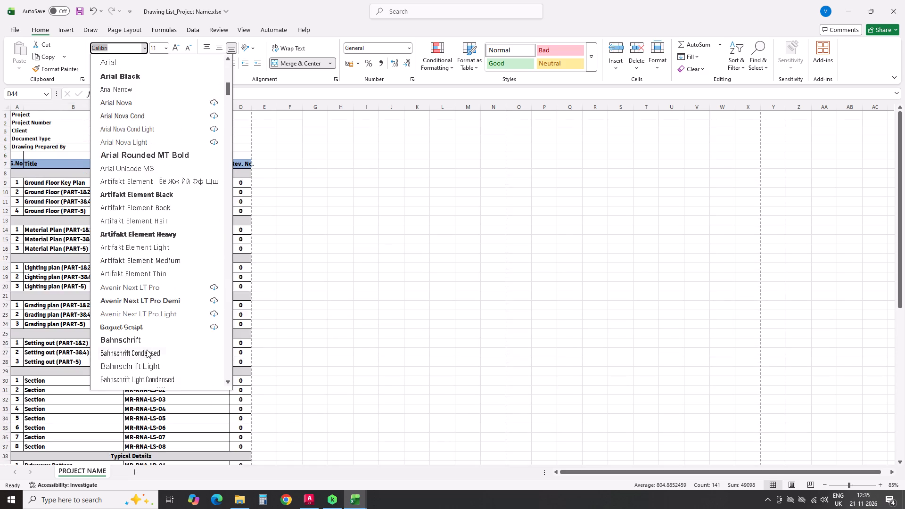
{"action": "scroll", "coordinate": [147, 350], "scroll_direction": "down", "scroll_amount": 2}
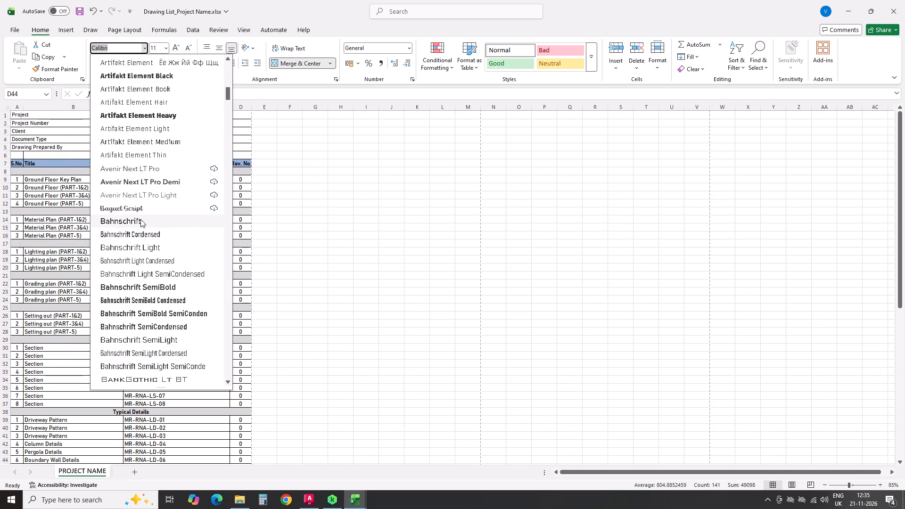
{"action": "left_click", "coordinate": [140, 219]}
{"action": "left_click", "coordinate": [396, 210]}
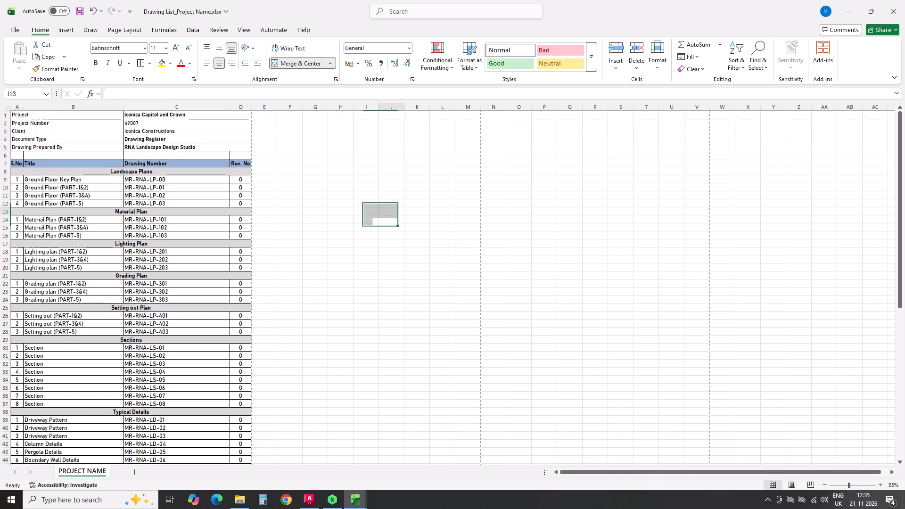
{"action": "left_click", "coordinate": [337, 187]}
{"action": "key", "text": "Escape"}
{"action": "scroll", "coordinate": [304, 325], "scroll_direction": "down", "scroll_amount": 1}
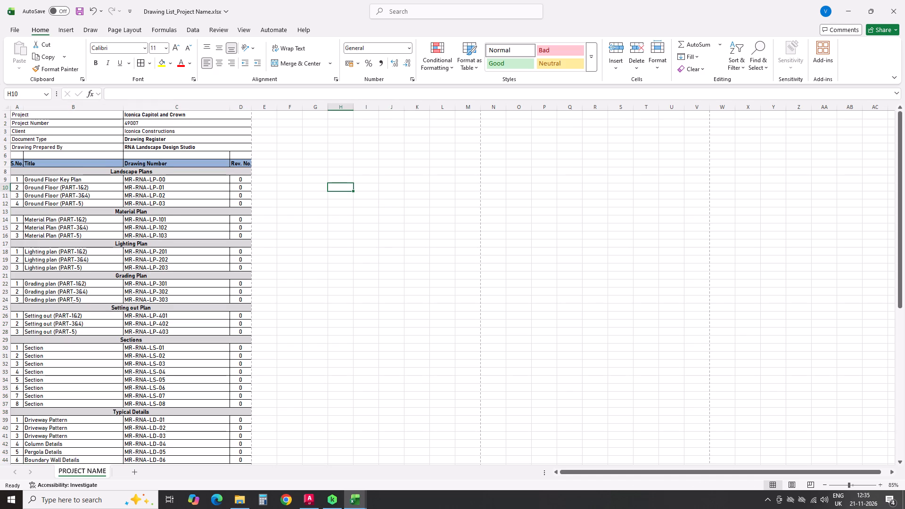
Reapply all borders to the register range A1:D44.
{"action": "left_click_drag", "start_coordinate": [246, 435], "coordinate": [42, 178]}
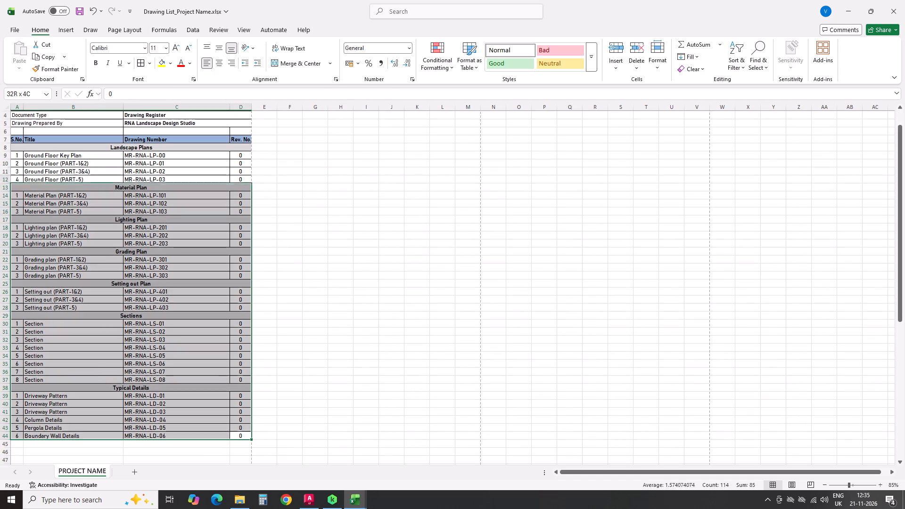
{"action": "left_click_drag", "start_coordinate": [42, 178], "coordinate": [1, 100]}
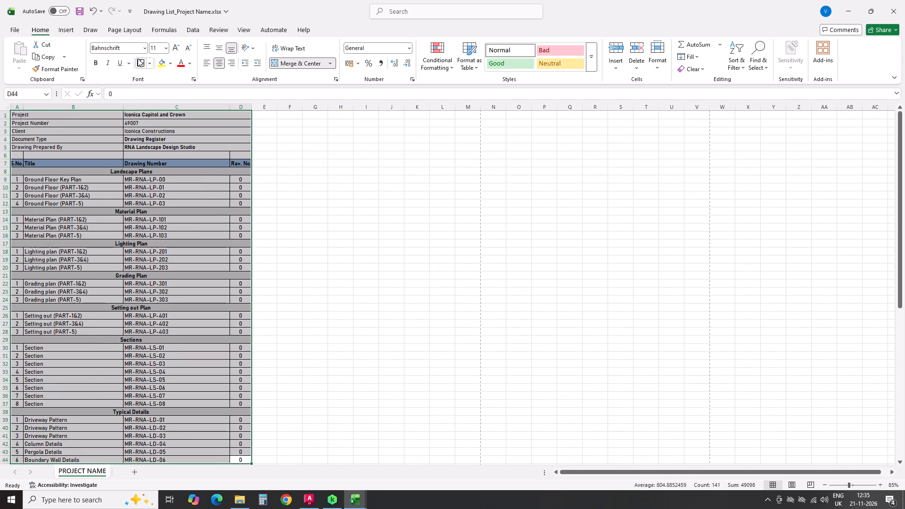
{"action": "left_click", "coordinate": [138, 58]}
{"action": "left_click", "coordinate": [413, 315]}
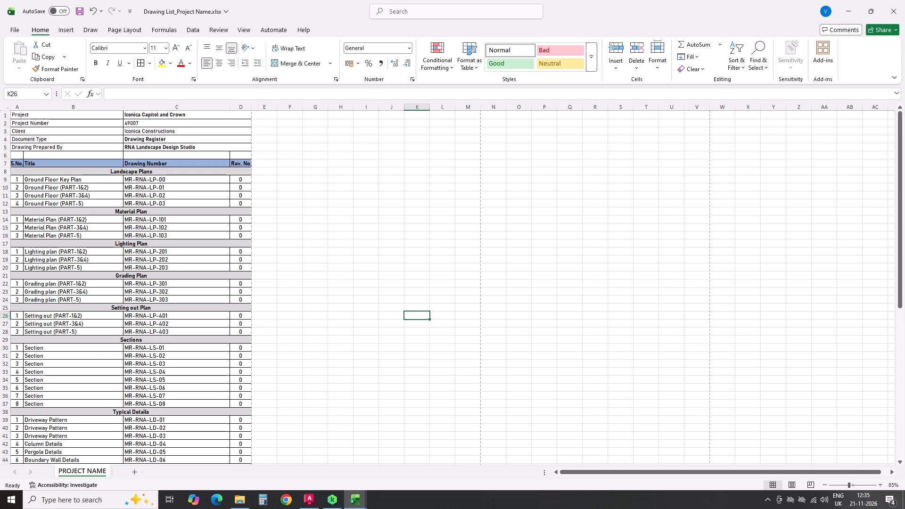
Widen the Rev. No. column D to more than twice its width.
{"action": "left_click", "coordinate": [373, 298]}
{"action": "left_click_drag", "start_coordinate": [253, 107], "coordinate": [289, 107]}
{"action": "left_click", "coordinate": [437, 205]}
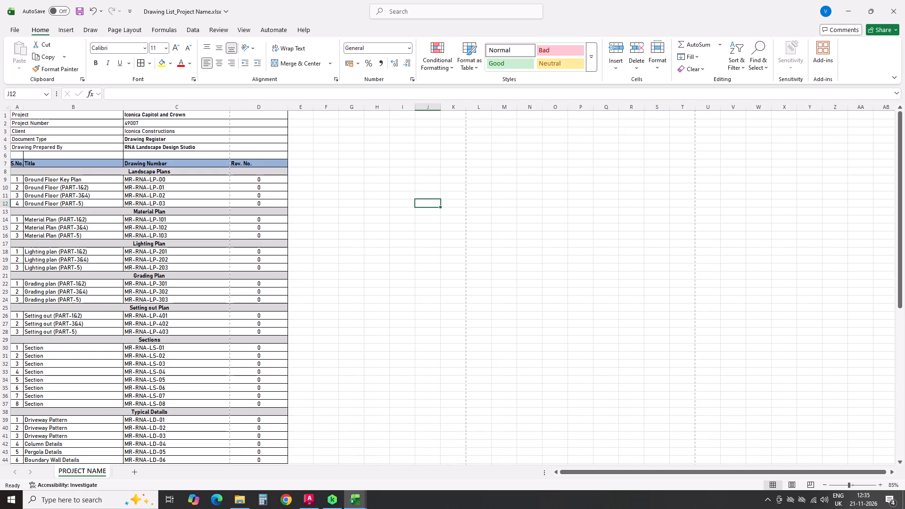
{"action": "key", "text": "Escape"}
{"action": "left_click", "coordinate": [384, 353]}
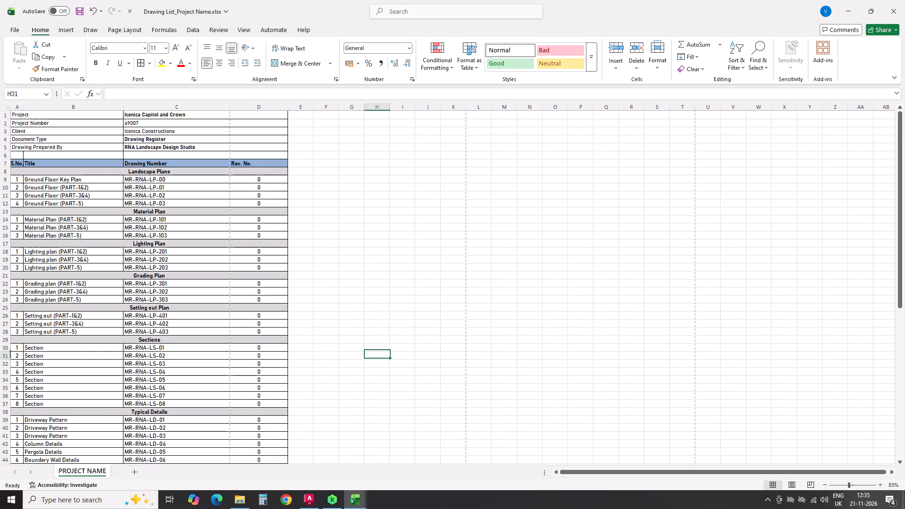
Adjust the width of the Drawing Number column C until it is slightly narrower than before.
{"action": "scroll", "coordinate": [300, 267], "scroll_direction": "up", "scroll_amount": 4}
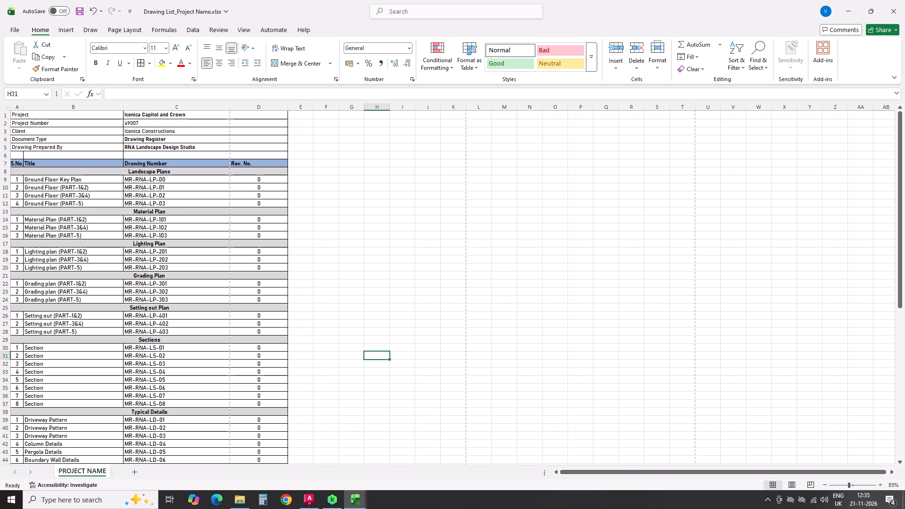
{"action": "left_click_drag", "start_coordinate": [230, 109], "coordinate": [252, 109]}
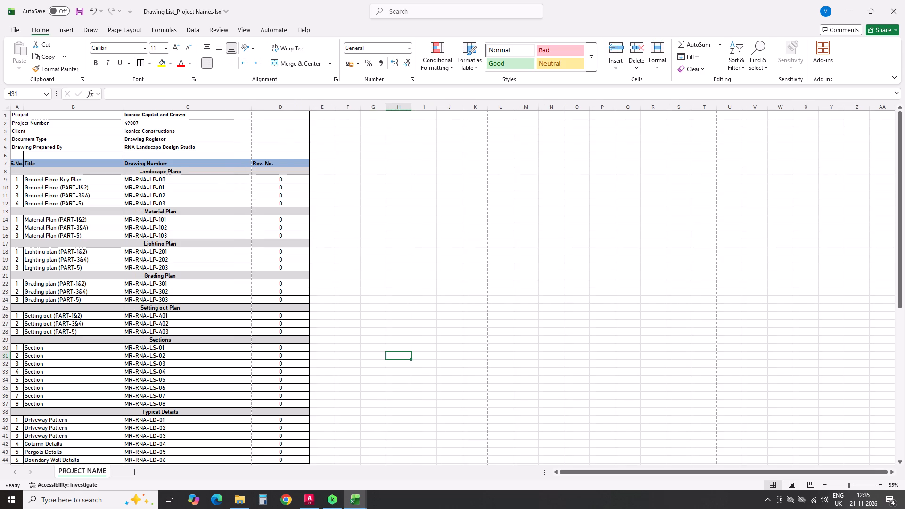
{"action": "left_click_drag", "start_coordinate": [253, 110], "coordinate": [211, 107]}
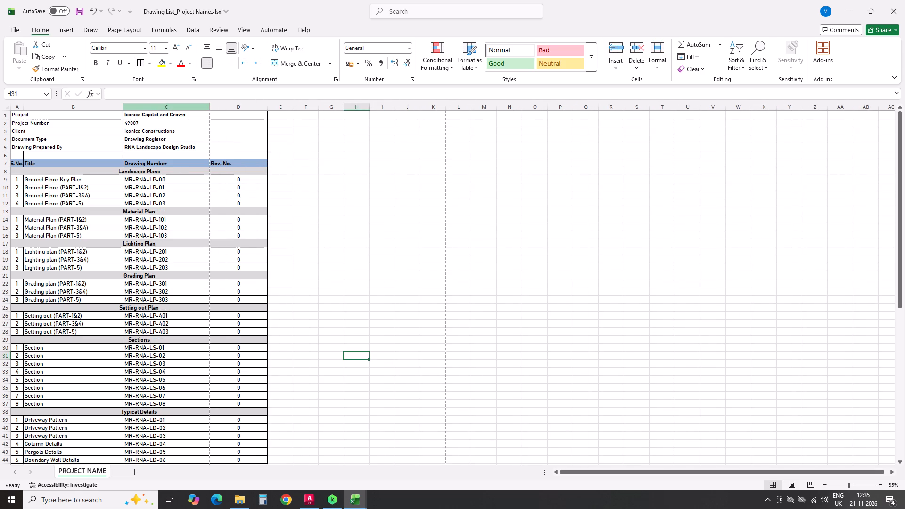
{"action": "left_click_drag", "start_coordinate": [208, 104], "coordinate": [218, 101]}
{"action": "left_click", "coordinate": [444, 213]}
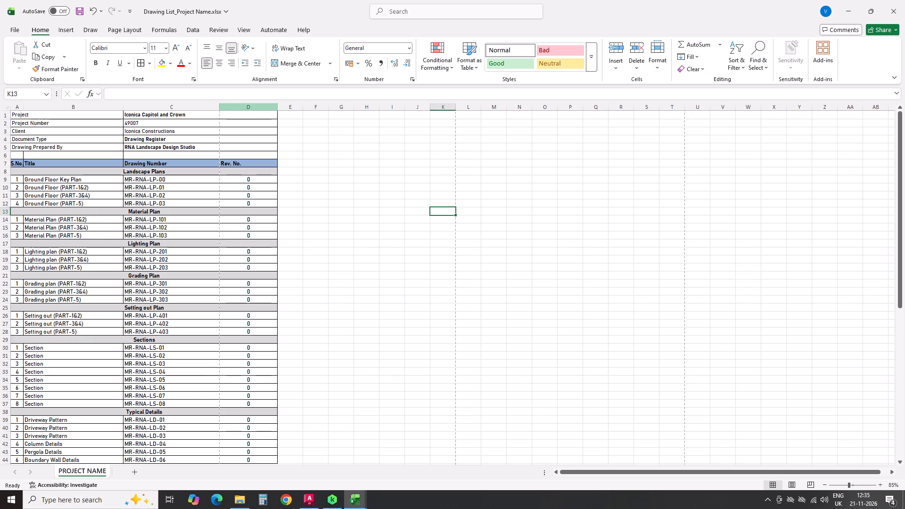
{"action": "left_click_drag", "start_coordinate": [221, 104], "coordinate": [215, 106]}
{"action": "left_click", "coordinate": [420, 211]}
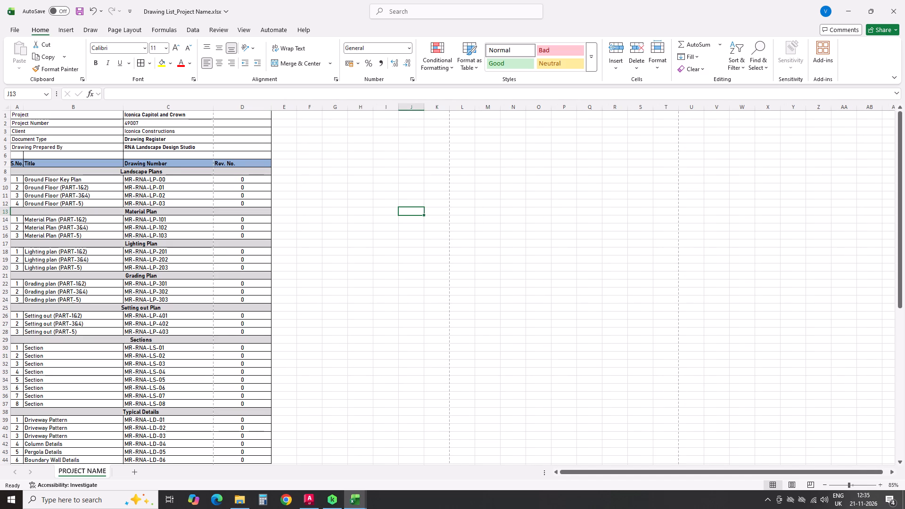
{"action": "left_click", "coordinate": [348, 259]}
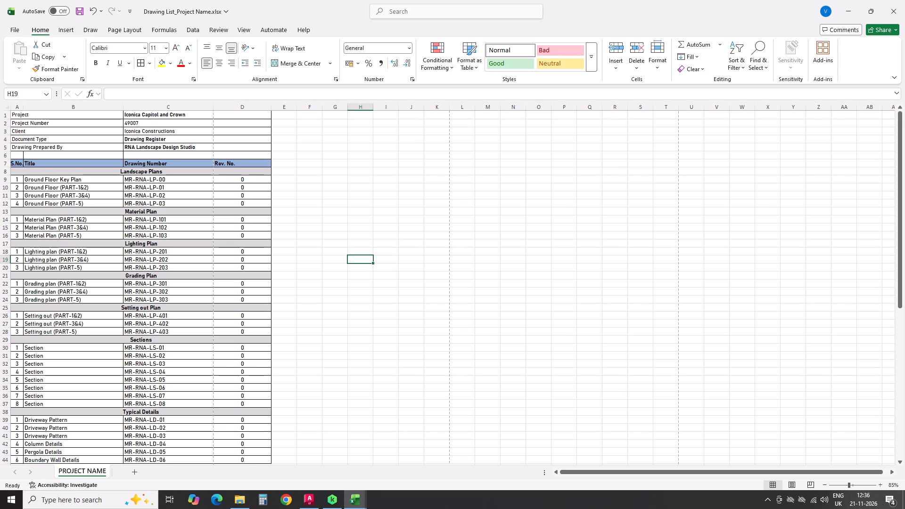
{"action": "left_click", "coordinate": [400, 185]}
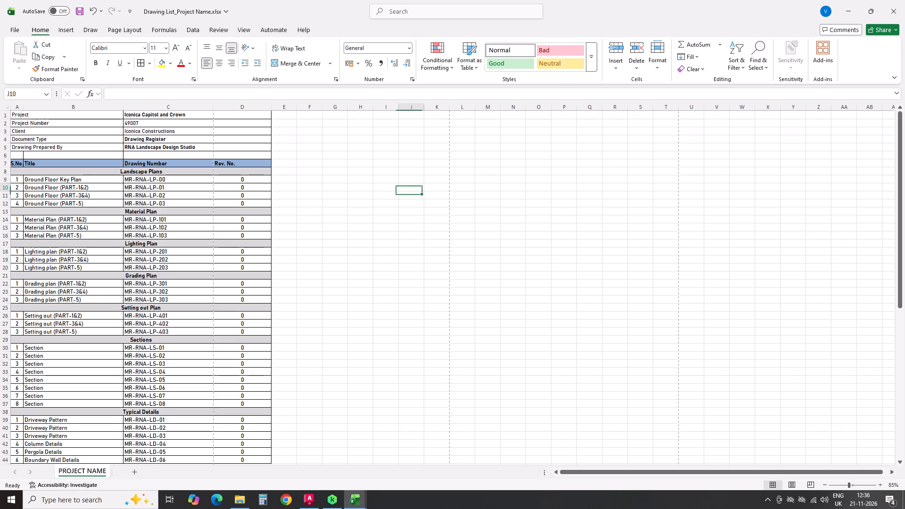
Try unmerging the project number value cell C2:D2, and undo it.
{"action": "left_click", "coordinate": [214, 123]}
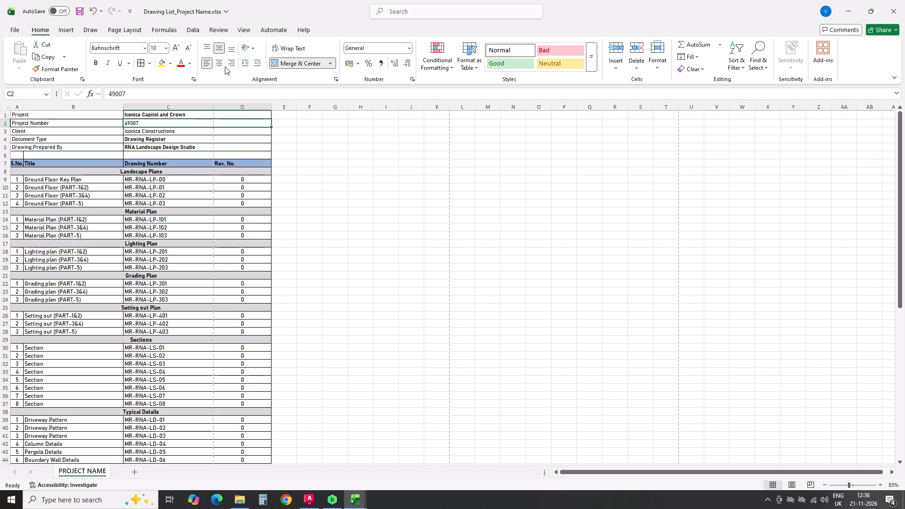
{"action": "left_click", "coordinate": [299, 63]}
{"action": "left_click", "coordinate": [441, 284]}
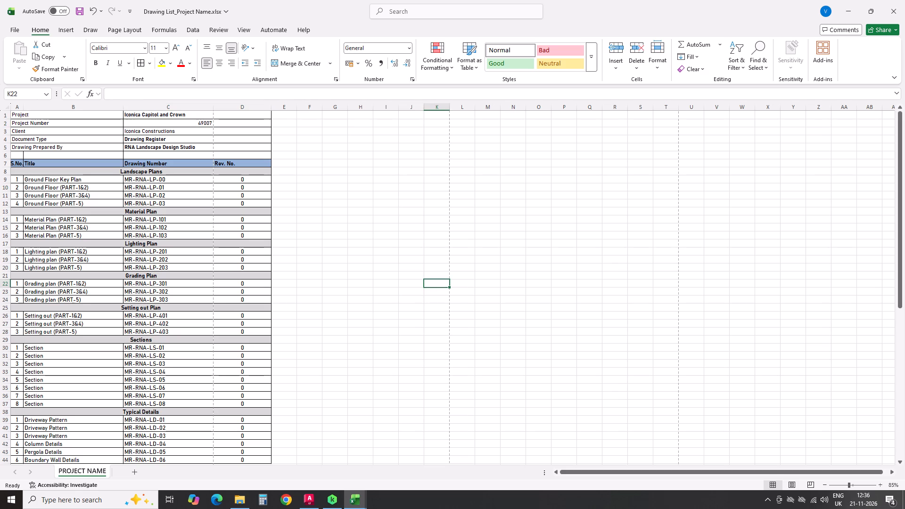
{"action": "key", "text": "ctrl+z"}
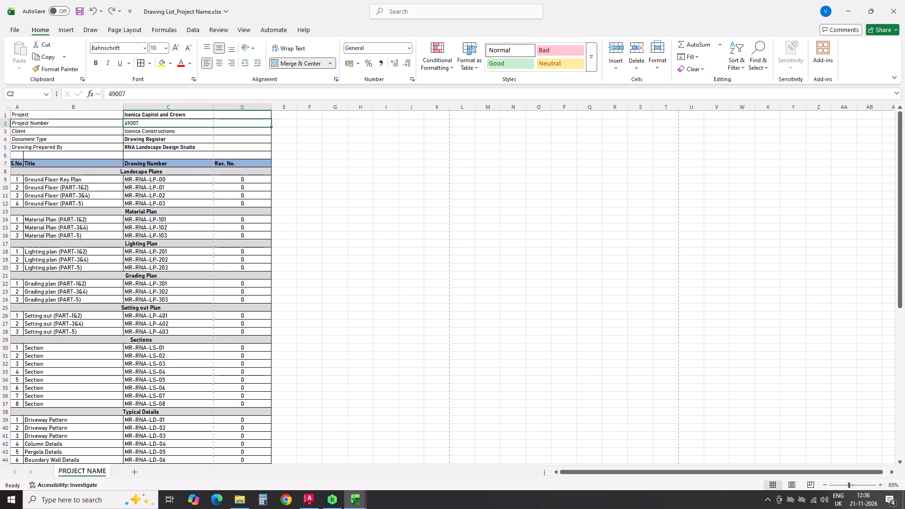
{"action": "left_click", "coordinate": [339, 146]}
Apply middle vertical alignment to the revision number cell D9 of the Ground Floor Key Plan.
{"action": "left_click", "coordinate": [219, 180]}
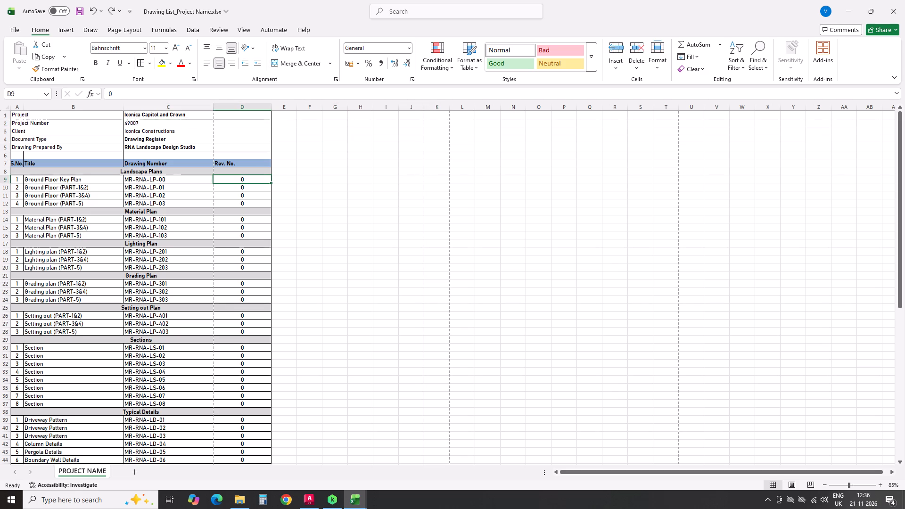
{"action": "left_click", "coordinate": [220, 52]}
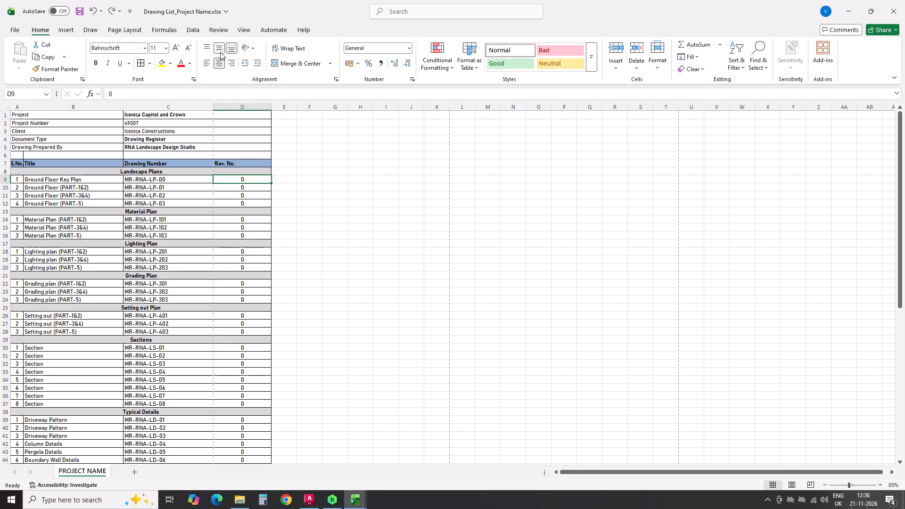
{"action": "left_click", "coordinate": [434, 223]}
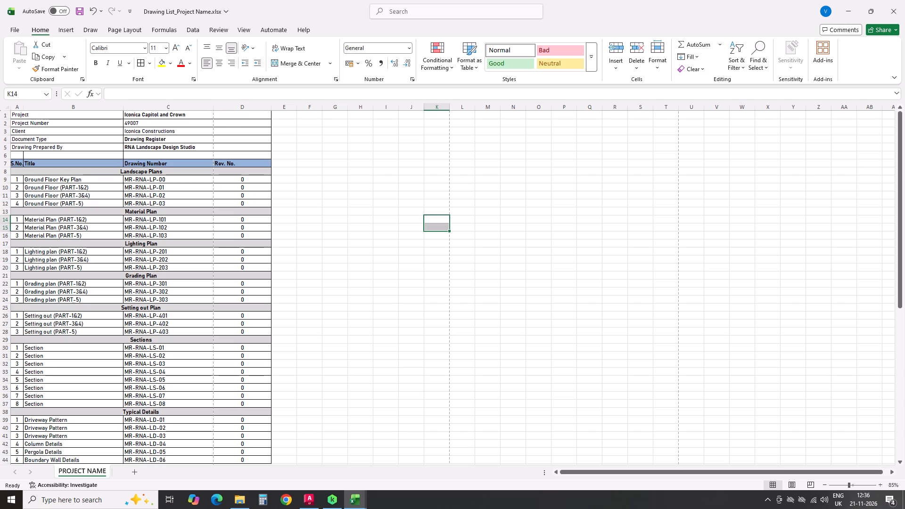
{"action": "key", "text": "Escape"}
Copy the complete formatted register range A1:D44.
{"action": "scroll", "coordinate": [261, 373], "scroll_direction": "up", "scroll_amount": 5}
{"action": "scroll", "coordinate": [266, 285], "scroll_direction": "down", "scroll_amount": 8}
{"action": "scroll", "coordinate": [296, 308], "scroll_direction": "up", "scroll_amount": 9}
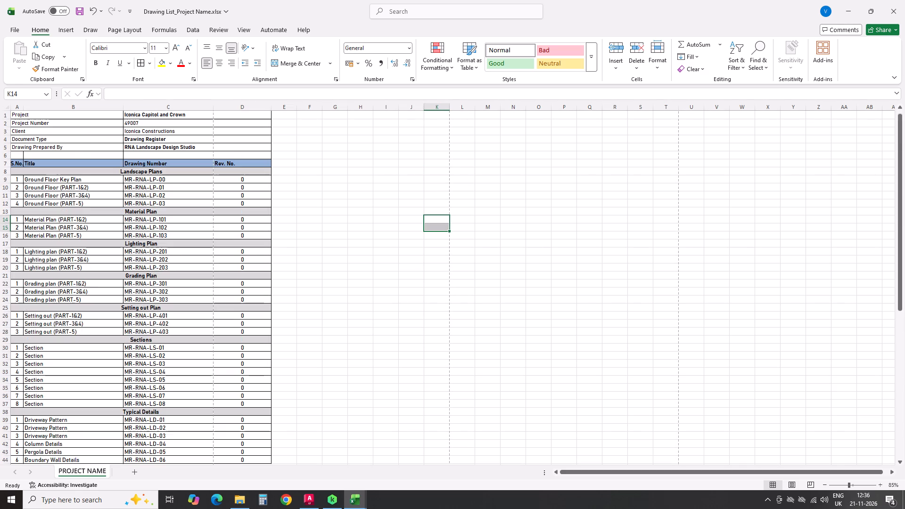
{"action": "scroll", "coordinate": [298, 308], "scroll_direction": "up", "scroll_amount": 7}
{"action": "scroll", "coordinate": [242, 220], "scroll_direction": "up", "scroll_amount": 1}
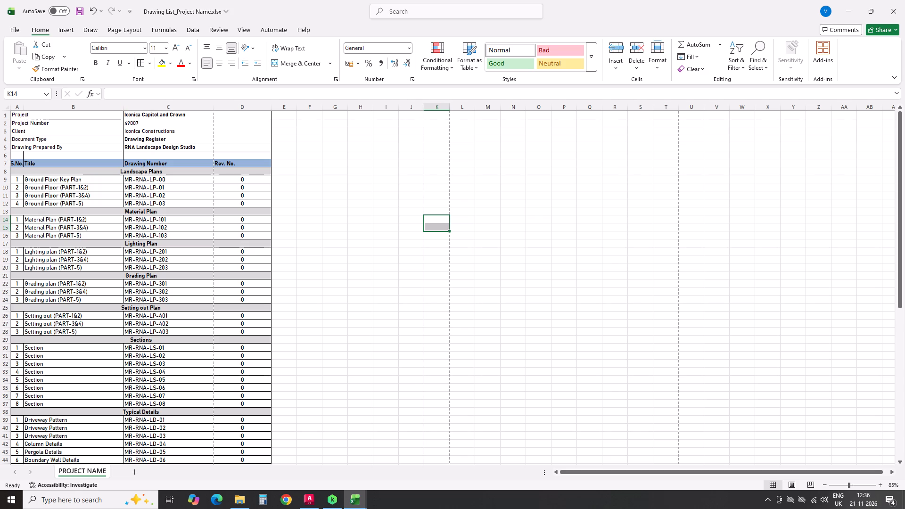
{"action": "left_click_drag", "start_coordinate": [257, 460], "coordinate": [18, 116]}
{"action": "scroll", "coordinate": [248, 251], "scroll_direction": "down", "scroll_amount": 4}
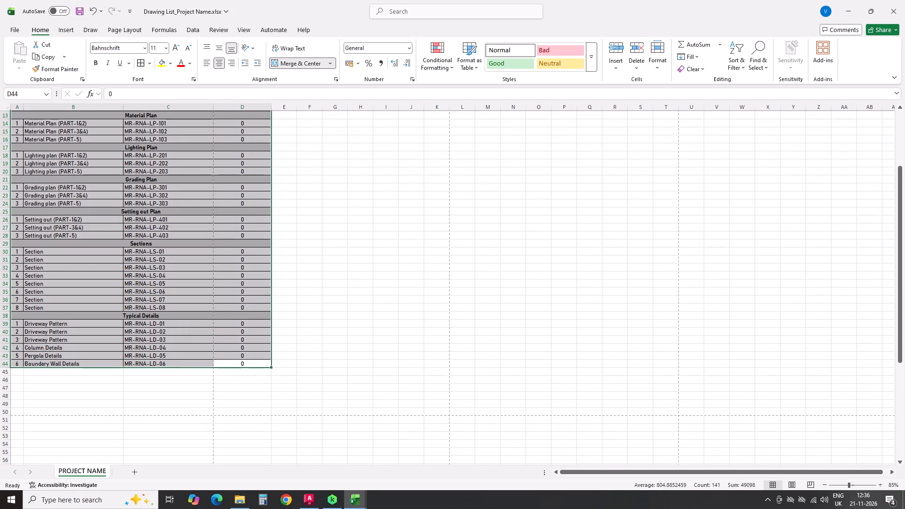
{"action": "key", "text": "ctrl+c"}
{"action": "left_click", "coordinate": [406, 267]}
Create a new blank Excel workbook alongside the open drawing registers.
{"action": "left_click", "coordinate": [852, 4]}
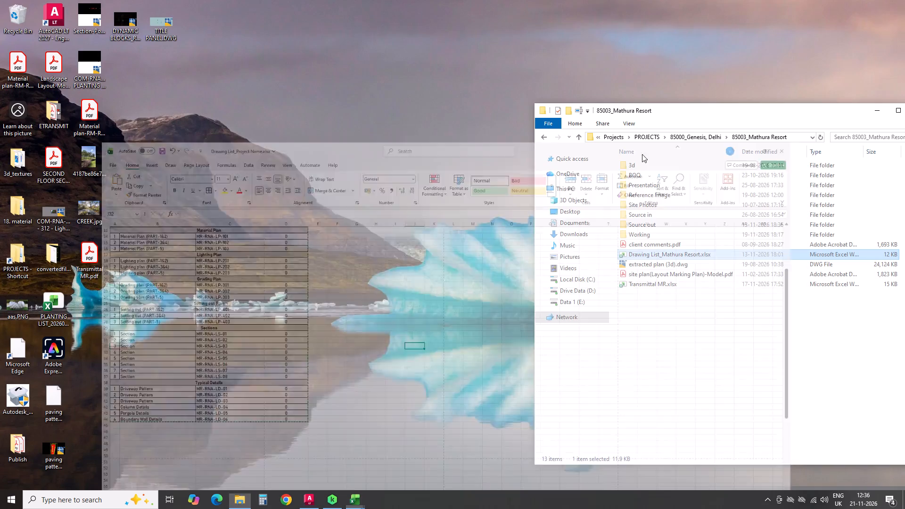
{"action": "left_click", "coordinate": [87, 500]}
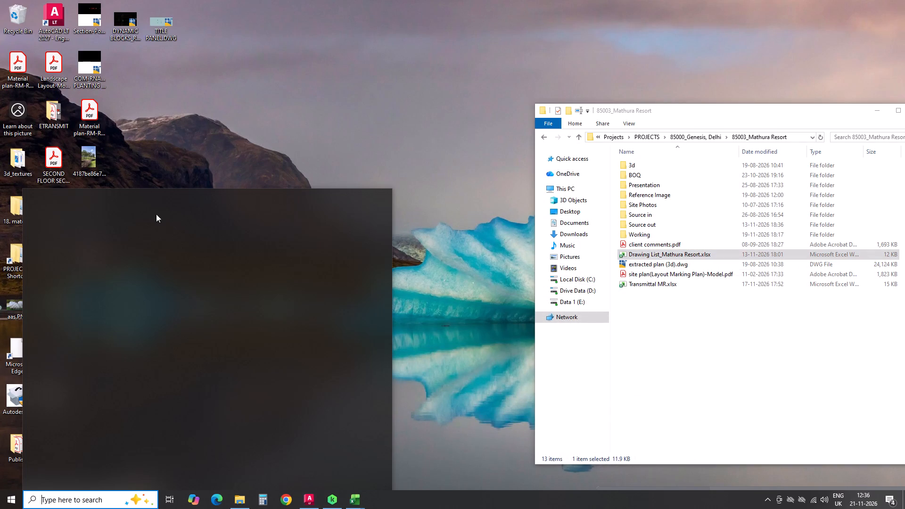
{"action": "left_click", "coordinate": [286, 300]}
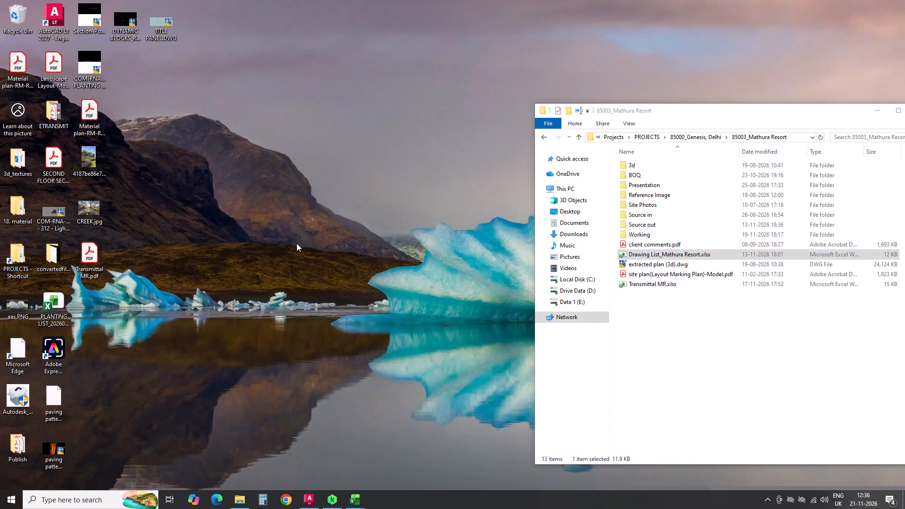
{"action": "left_click", "coordinate": [477, 28]}
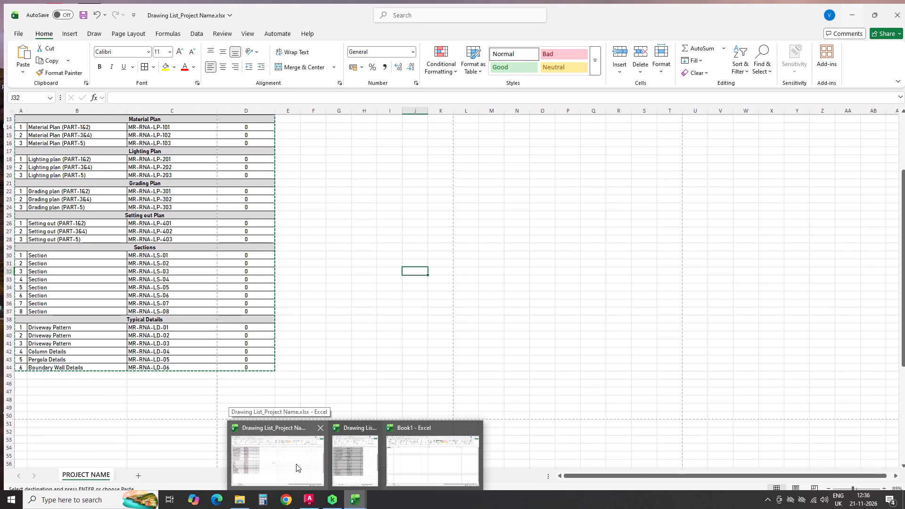
Copy the register range A1:D44 from Drawing List_Project Name.xlsx and paste it at cell A1 of the blank Book1 workbook.
{"action": "left_click", "coordinate": [296, 464]}
{"action": "scroll", "coordinate": [329, 307], "scroll_direction": "up", "scroll_amount": 11}
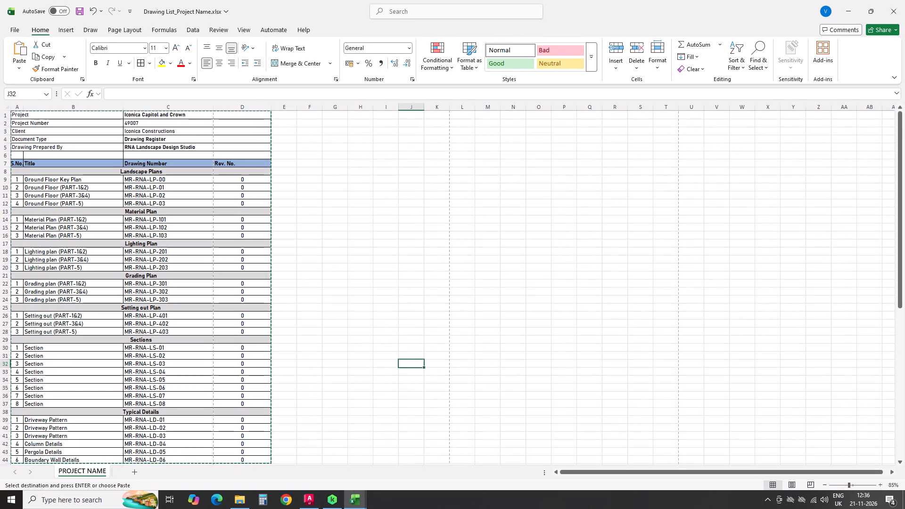
{"action": "left_click", "coordinate": [343, 425]}
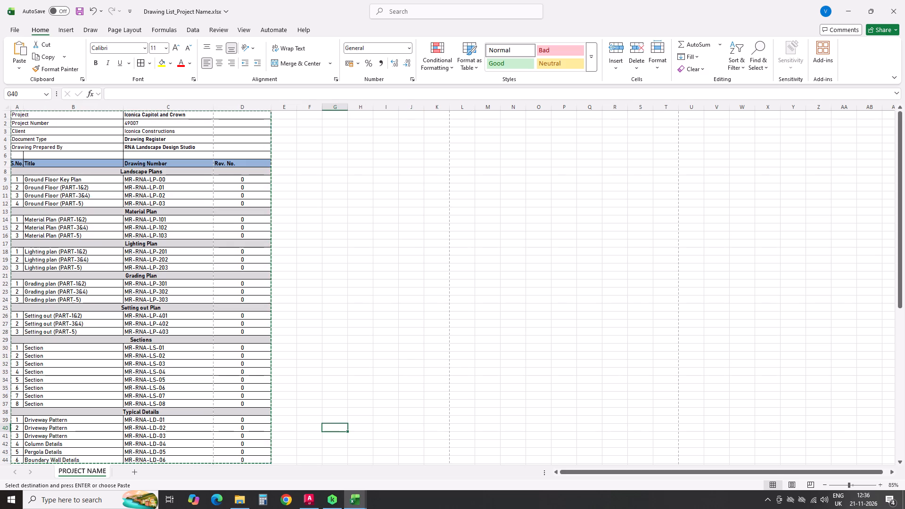
{"action": "key", "text": "Escape"}
{"action": "left_click_drag", "start_coordinate": [262, 462], "coordinate": [36, 114]}
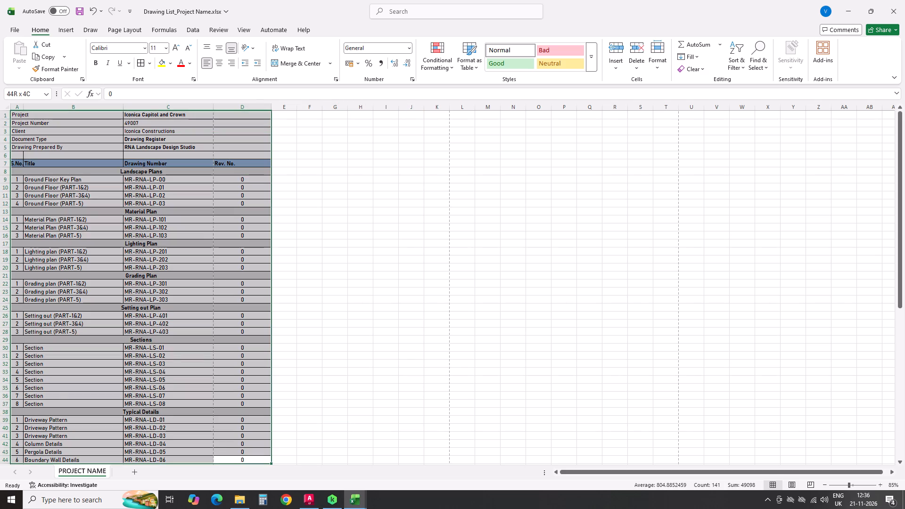
{"action": "left_click_drag", "start_coordinate": [36, 114], "coordinate": [33, 113]}
{"action": "scroll", "coordinate": [370, 307], "scroll_direction": "down", "scroll_amount": 2}
{"action": "key", "text": "ctrl+c"}
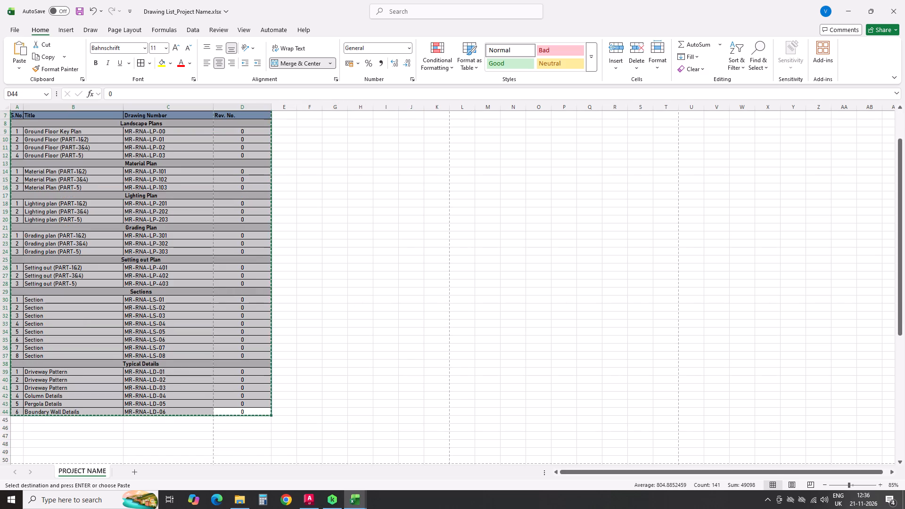
{"action": "left_click", "coordinate": [852, 14]}
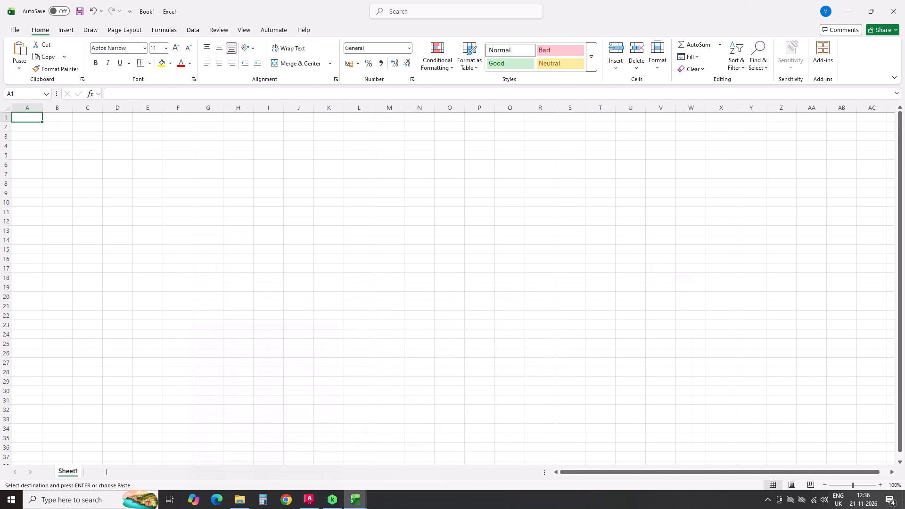
{"action": "key", "text": "ctrl+v"}
{"action": "left_click", "coordinate": [363, 201]}
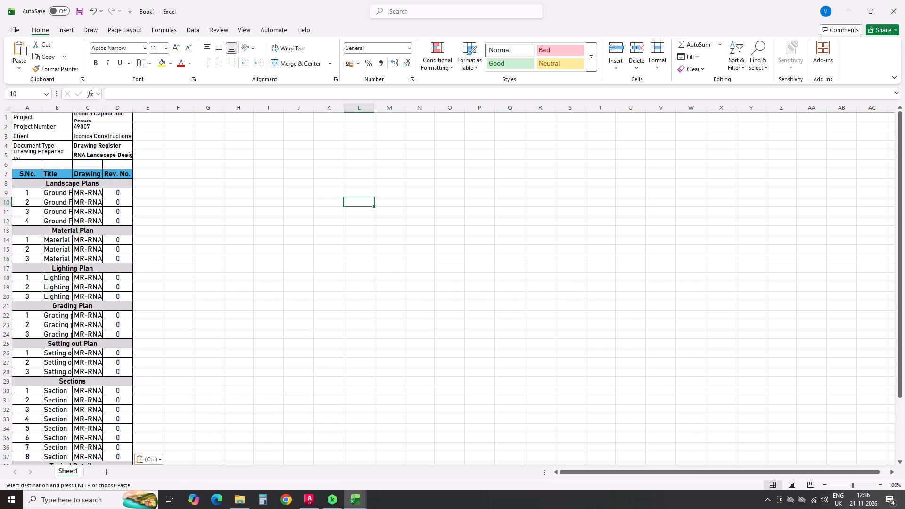
Widen columns B, C and D of the pasted register so the titles, drawing numbers and project details fit on one line.
{"action": "left_click_drag", "start_coordinate": [133, 109], "coordinate": [219, 104]}
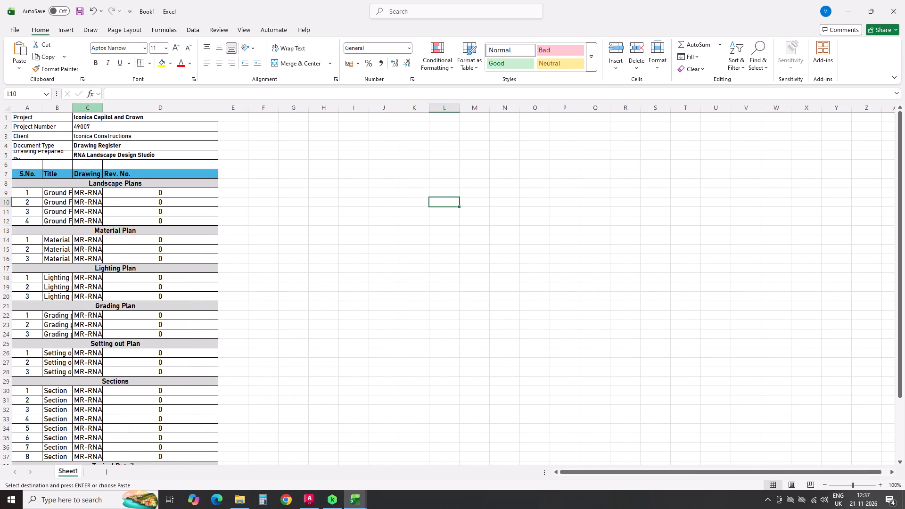
{"action": "left_click_drag", "start_coordinate": [102, 110], "coordinate": [155, 107]}
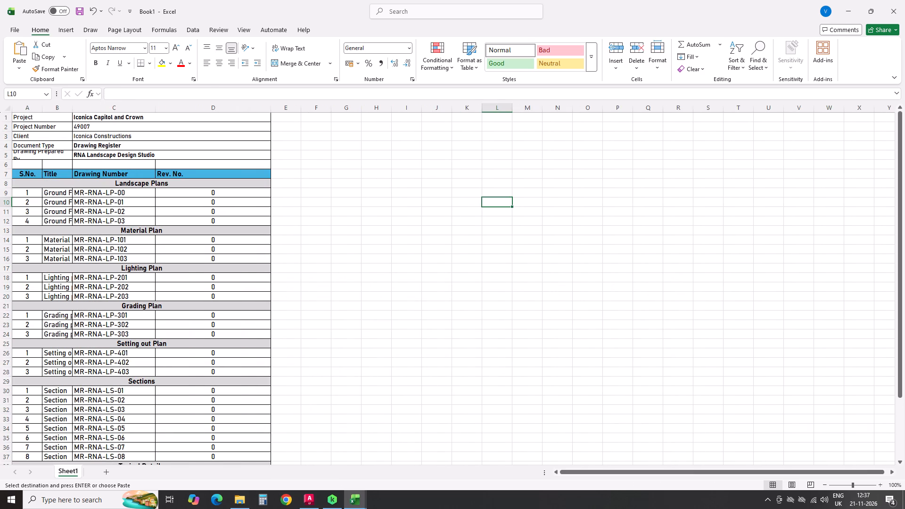
{"action": "left_click_drag", "start_coordinate": [74, 108], "coordinate": [156, 107]}
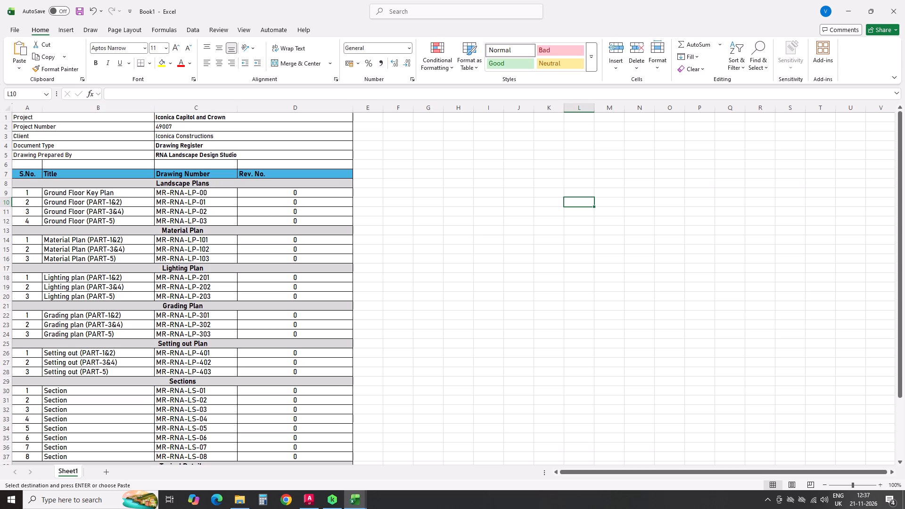
{"action": "left_click_drag", "start_coordinate": [154, 108], "coordinate": [144, 107]}
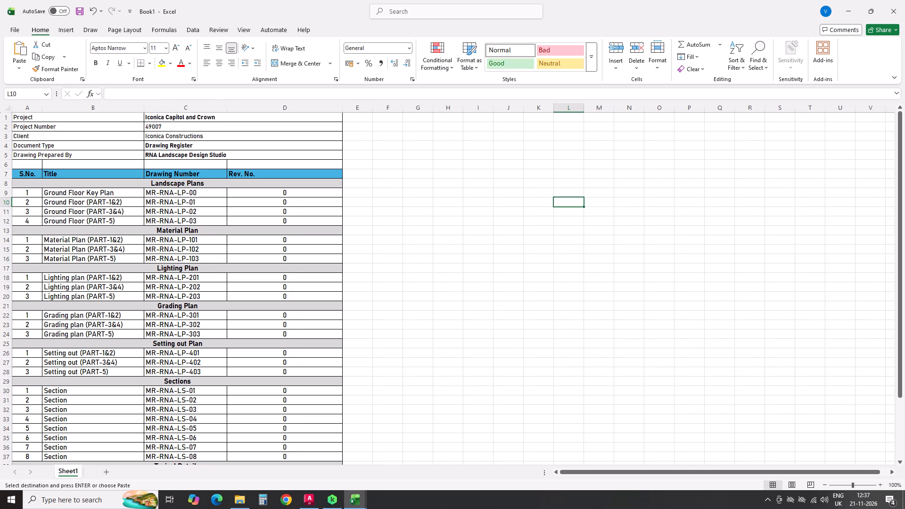
{"action": "left_click_drag", "start_coordinate": [145, 105], "coordinate": [135, 105]}
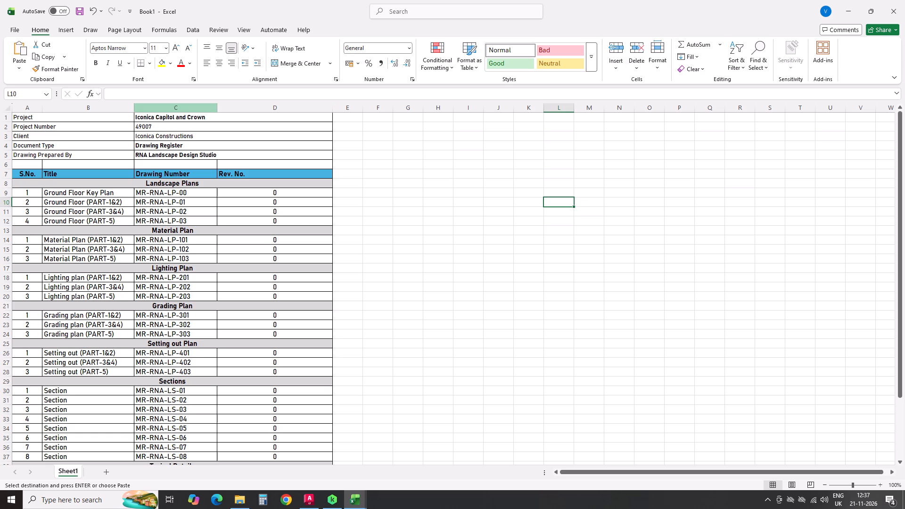
{"action": "left_click_drag", "start_coordinate": [215, 107], "coordinate": [218, 107]}
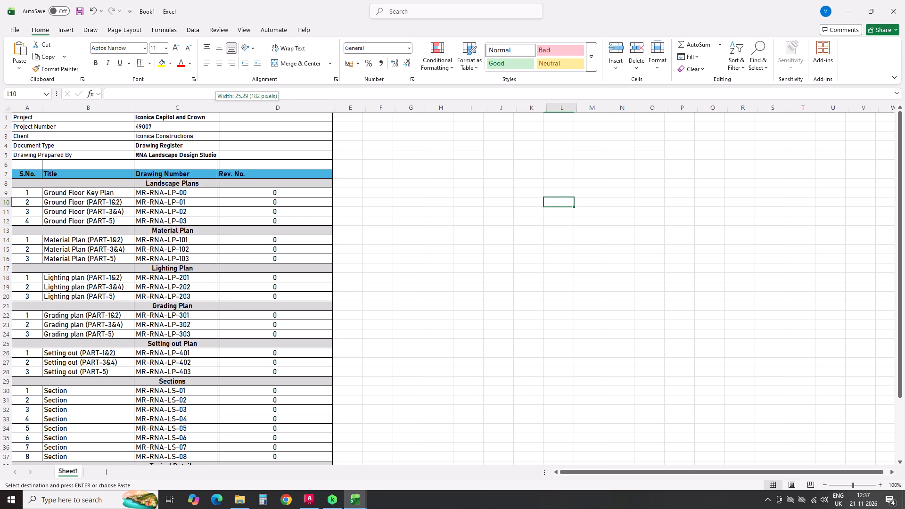
{"action": "left_click_drag", "start_coordinate": [218, 107], "coordinate": [222, 107]}
{"action": "left_click", "coordinate": [429, 222]}
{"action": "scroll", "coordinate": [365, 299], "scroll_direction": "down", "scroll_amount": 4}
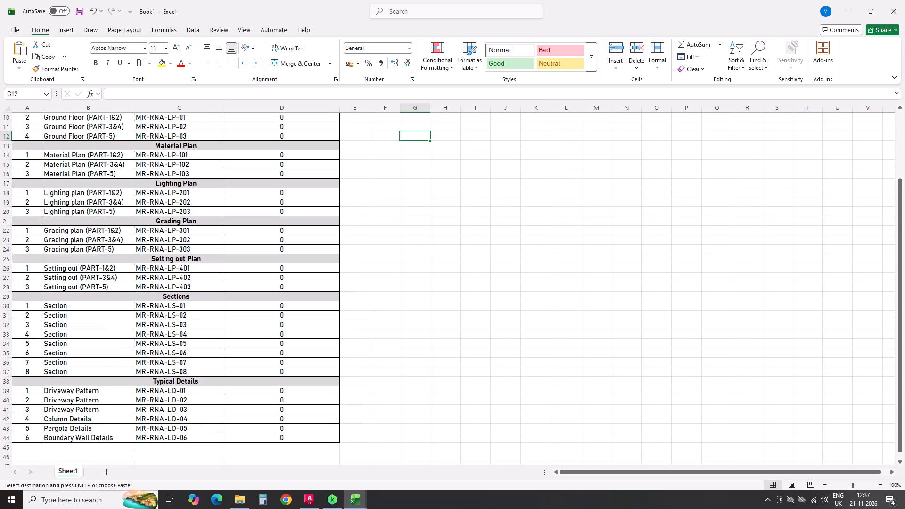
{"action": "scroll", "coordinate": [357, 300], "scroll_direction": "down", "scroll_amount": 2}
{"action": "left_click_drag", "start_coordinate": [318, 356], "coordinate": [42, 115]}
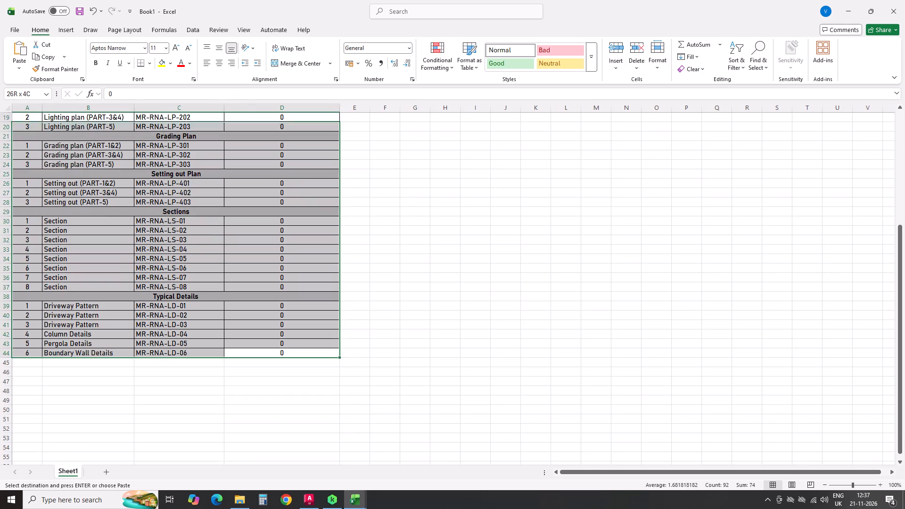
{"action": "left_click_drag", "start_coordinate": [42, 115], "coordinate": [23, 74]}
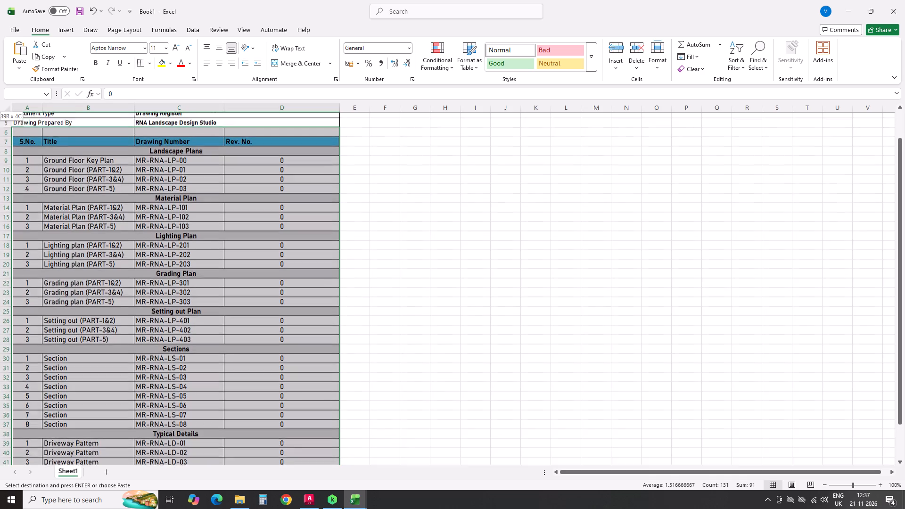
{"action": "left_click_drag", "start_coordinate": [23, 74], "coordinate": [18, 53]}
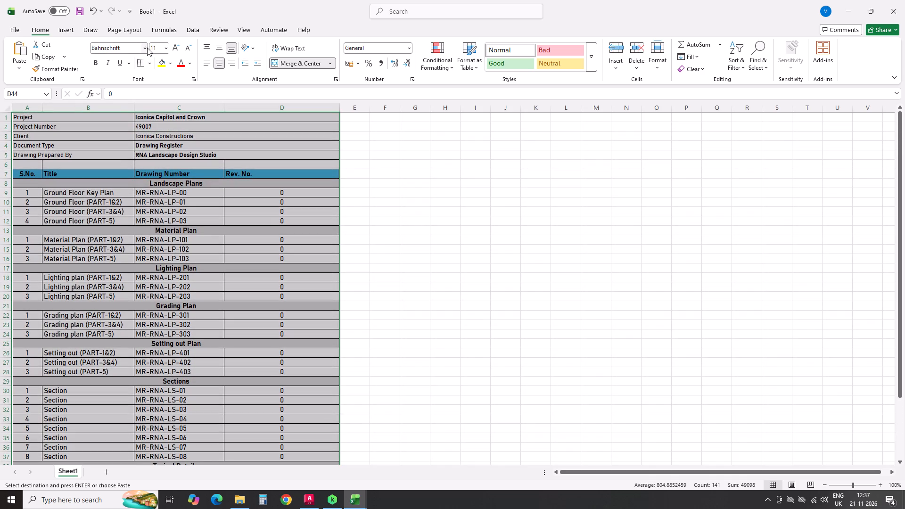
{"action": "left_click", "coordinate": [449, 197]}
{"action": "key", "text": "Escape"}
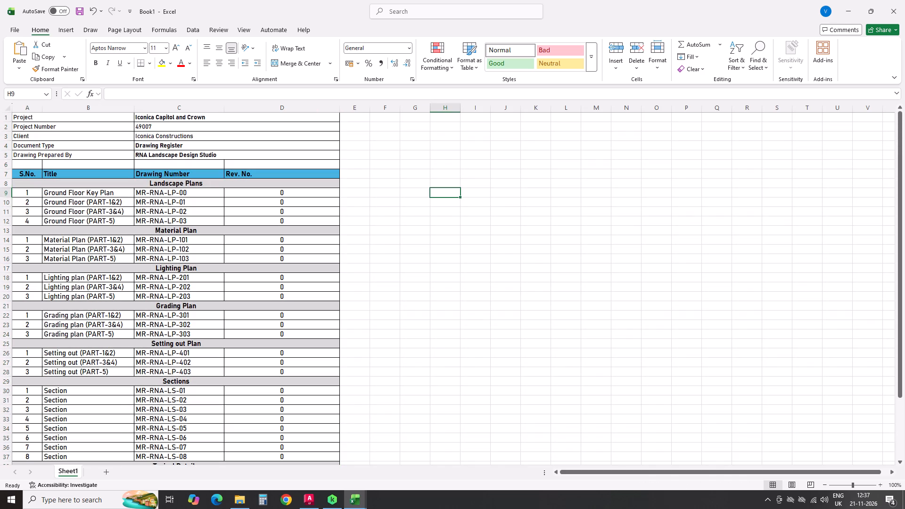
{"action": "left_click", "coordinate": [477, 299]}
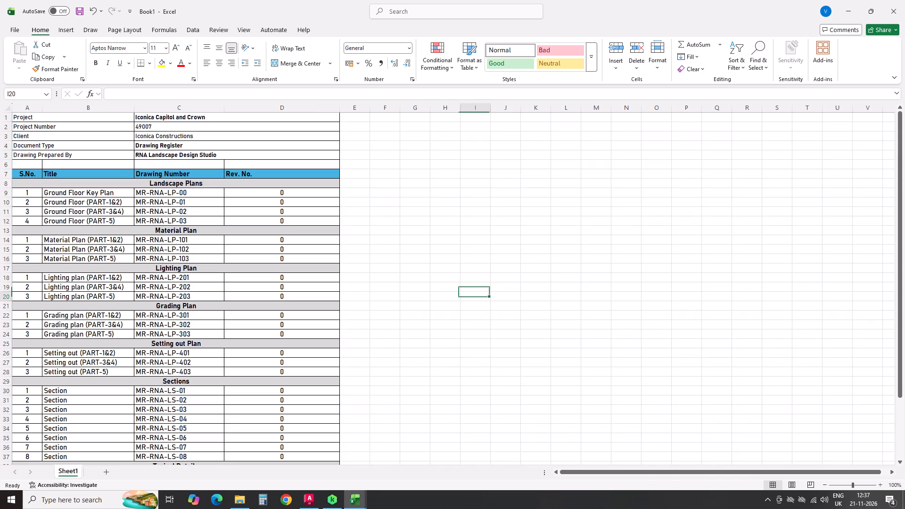
Start saving the new workbook and set its location to PROJECTS > 49000_Cybercity Builders > 49007_Iconica Capitol and Crown.
{"action": "left_click", "coordinate": [79, 13]}
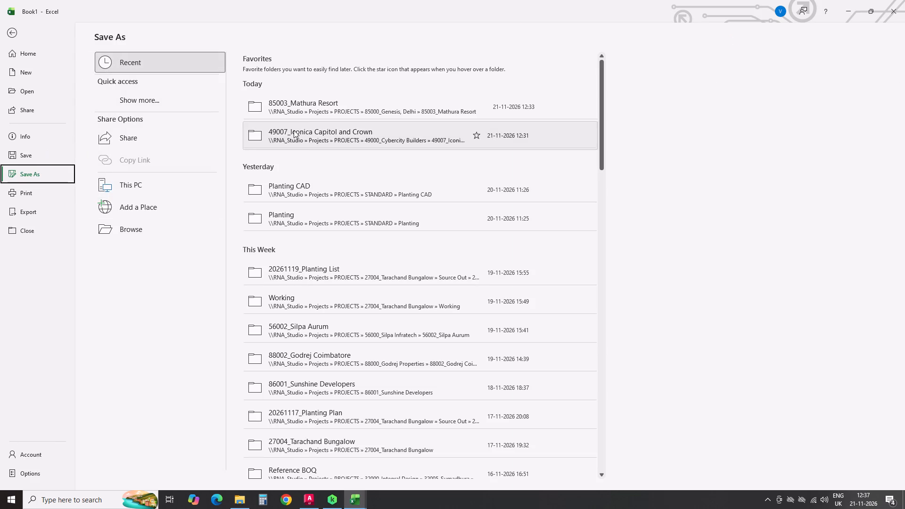
{"action": "left_click", "coordinate": [149, 190]}
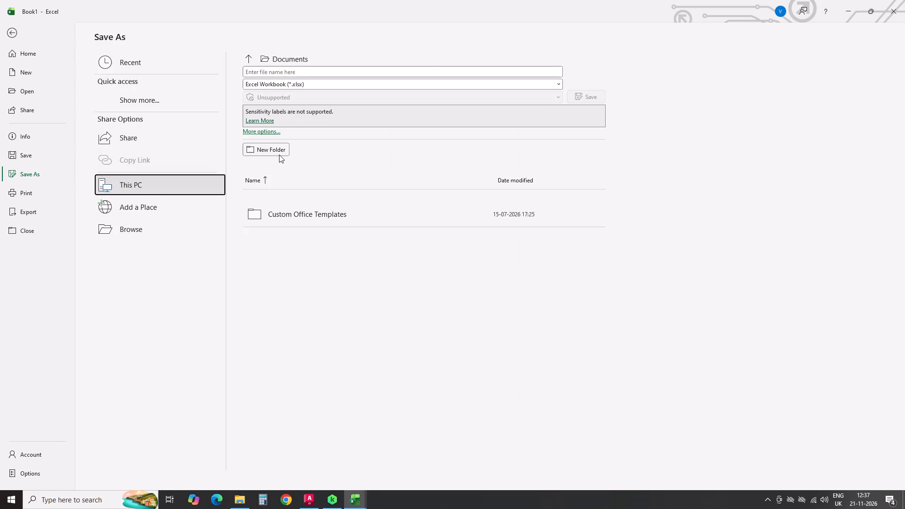
{"action": "left_click", "coordinate": [280, 58]}
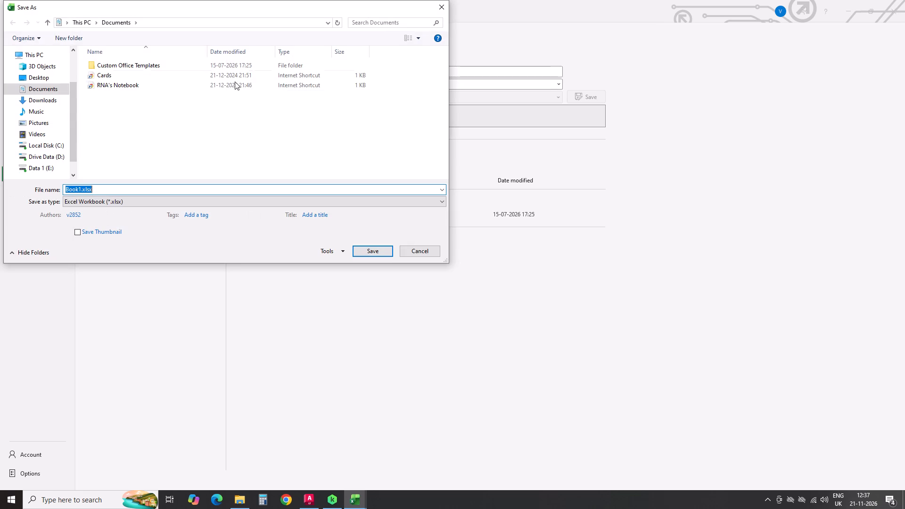
{"action": "left_click", "coordinate": [42, 78]}
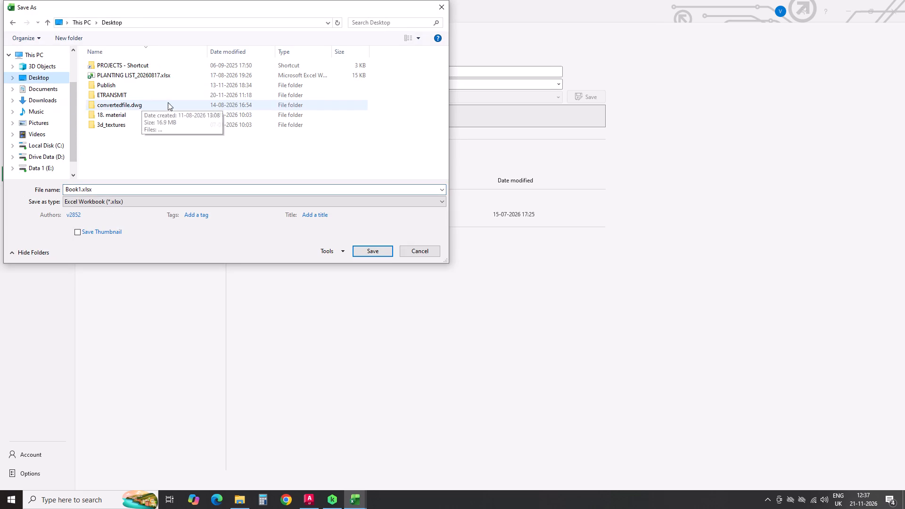
{"action": "double_click", "coordinate": [120, 65]}
{"action": "scroll", "coordinate": [162, 124], "scroll_direction": "down", "scroll_amount": 4}
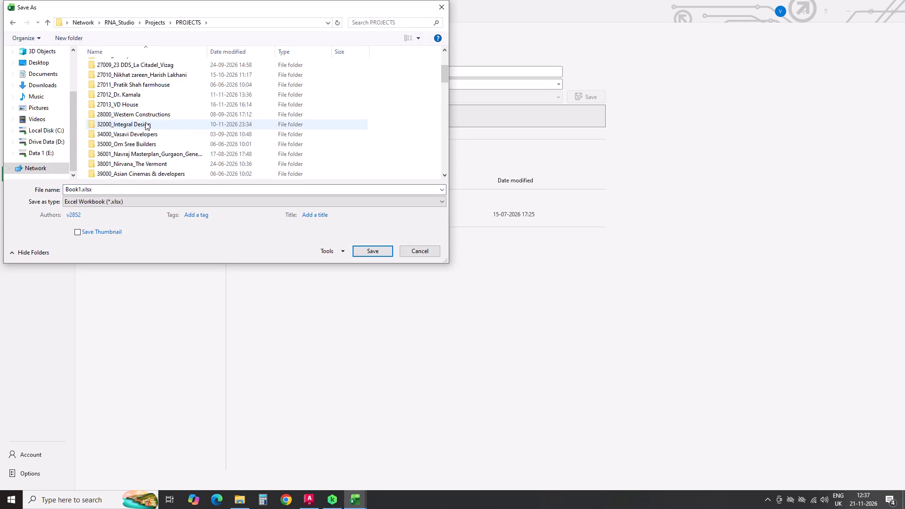
{"action": "scroll", "coordinate": [145, 122], "scroll_direction": "down", "scroll_amount": 6}
{"action": "scroll", "coordinate": [153, 129], "scroll_direction": "up", "scroll_amount": 2}
{"action": "double_click", "coordinate": [149, 83]}
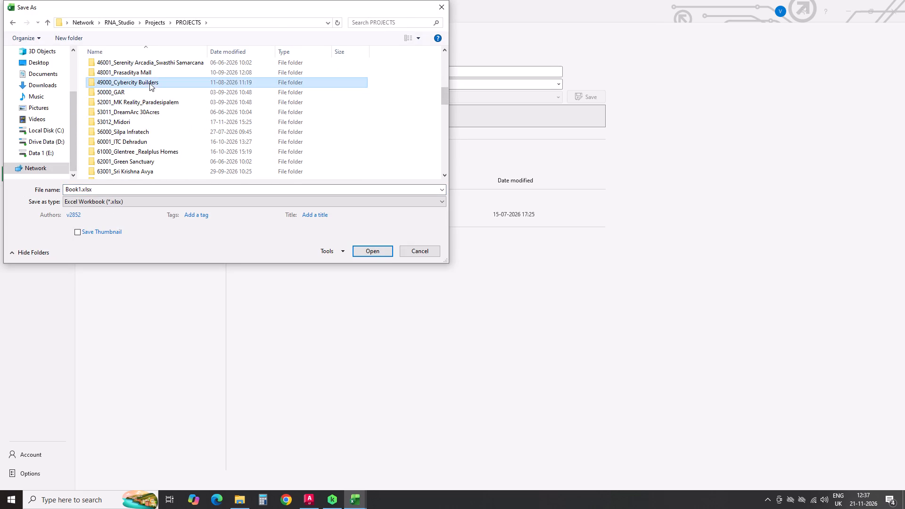
{"action": "double_click", "coordinate": [155, 126]}
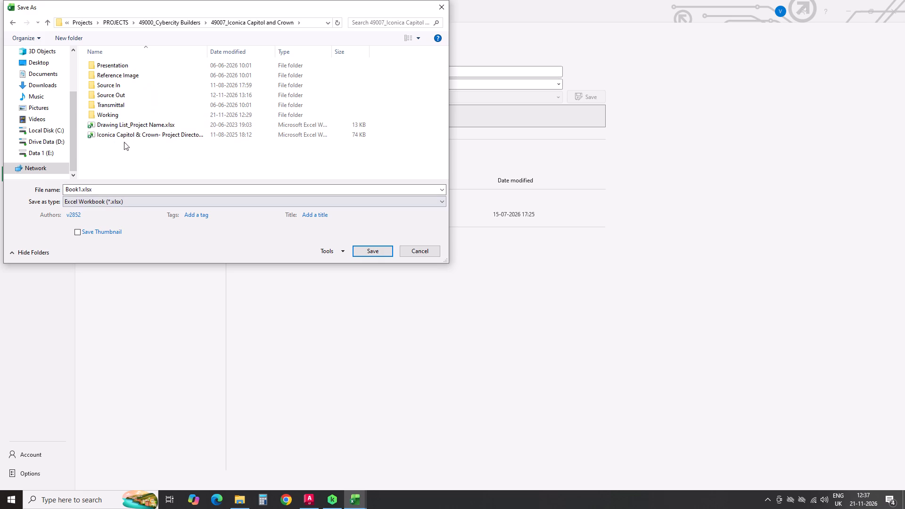
Name the workbook Drawing List_Project Name01.xlsx and save it as an Excel Workbook.
{"action": "left_click", "coordinate": [142, 188]}
{"action": "key", "text": "BackSpace"}
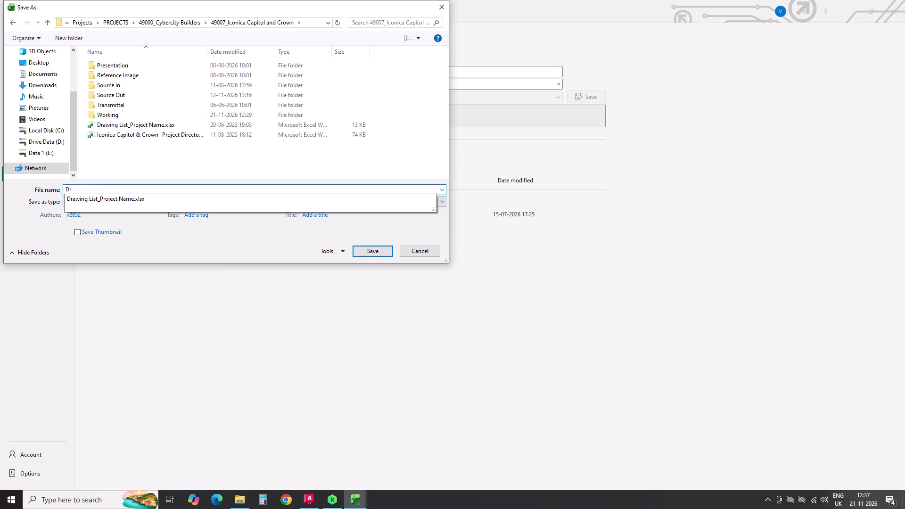
{"action": "left_click", "coordinate": [140, 196]}
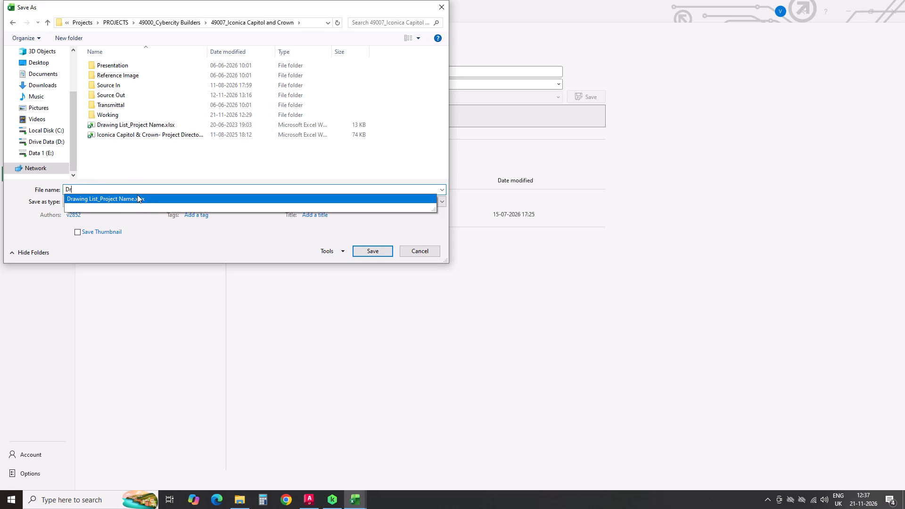
{"action": "left_click", "coordinate": [132, 188]}
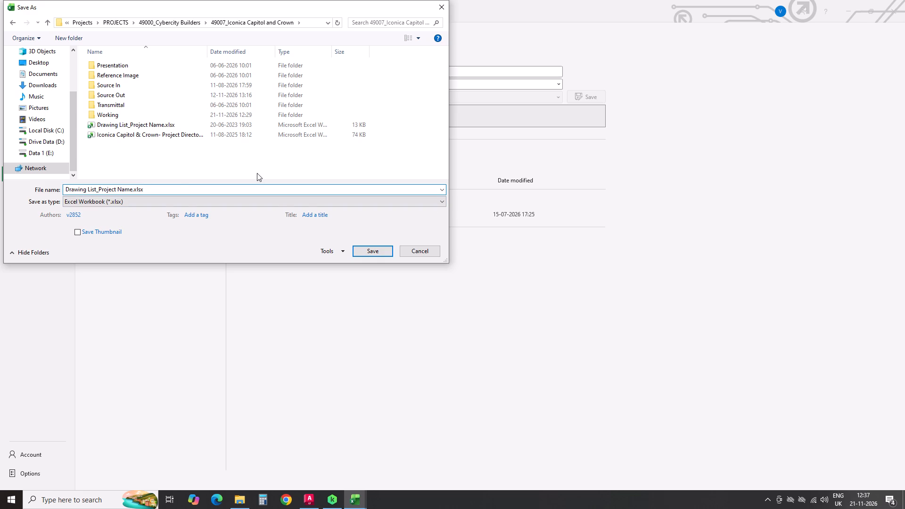
{"action": "type", "text": "01"}
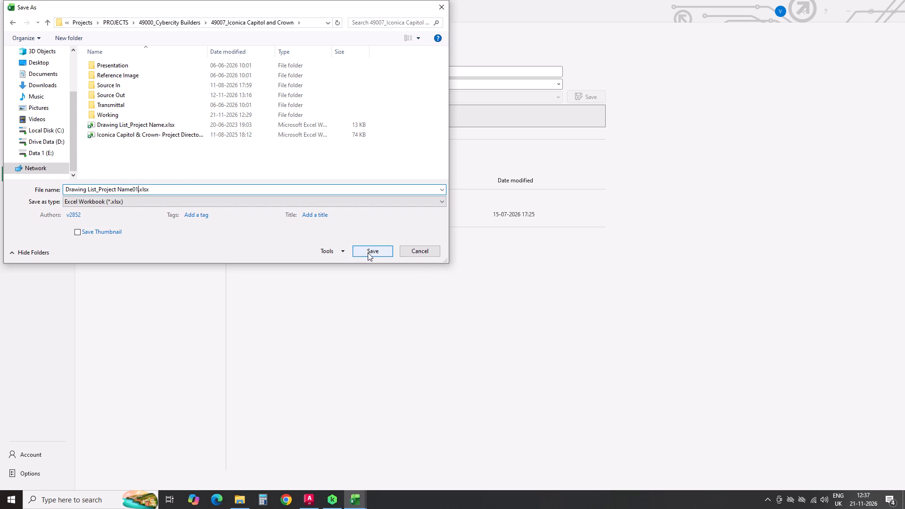
{"action": "left_click", "coordinate": [368, 253]}
{"action": "left_click", "coordinate": [558, 210]}
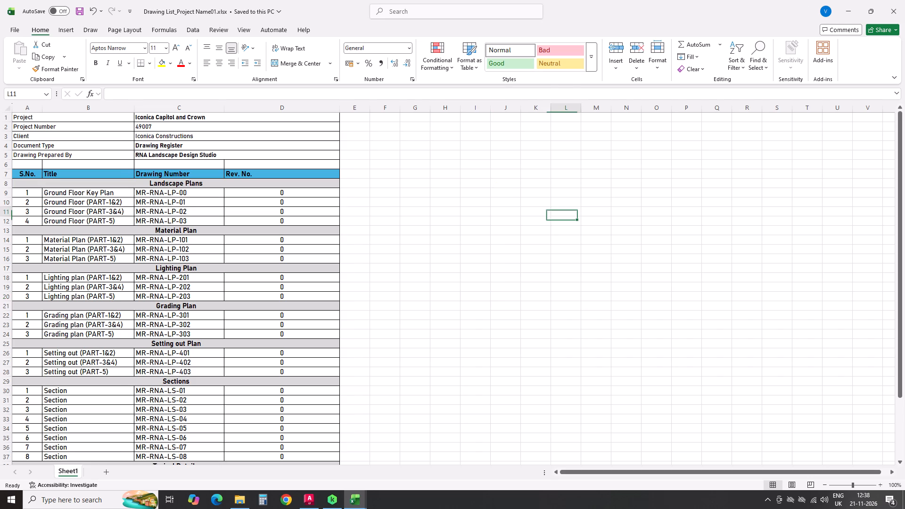
{"action": "left_click", "coordinate": [76, 12]}
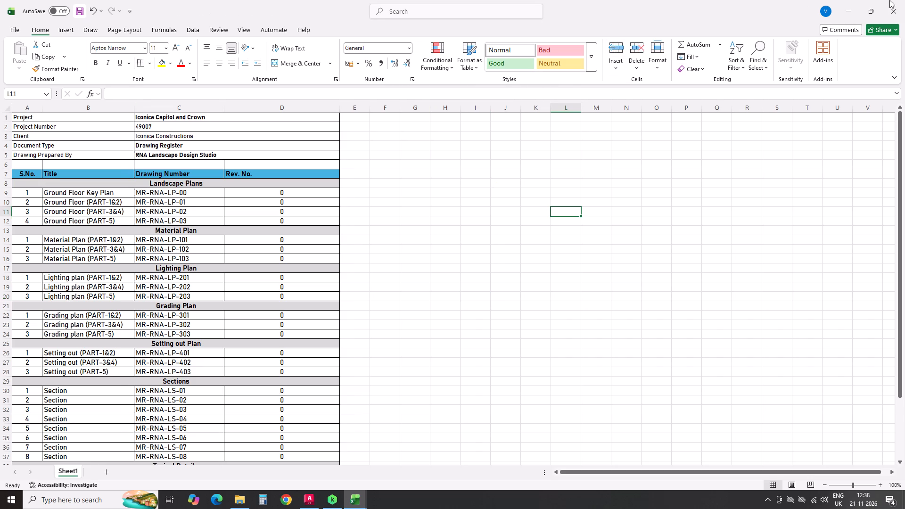
Close the Drawing List_Mathura Resort.xlsx and Drawing List_Project Name.xlsx workbooks, discarding the unsaved changes in the latter.
{"action": "left_click", "coordinate": [856, 13]}
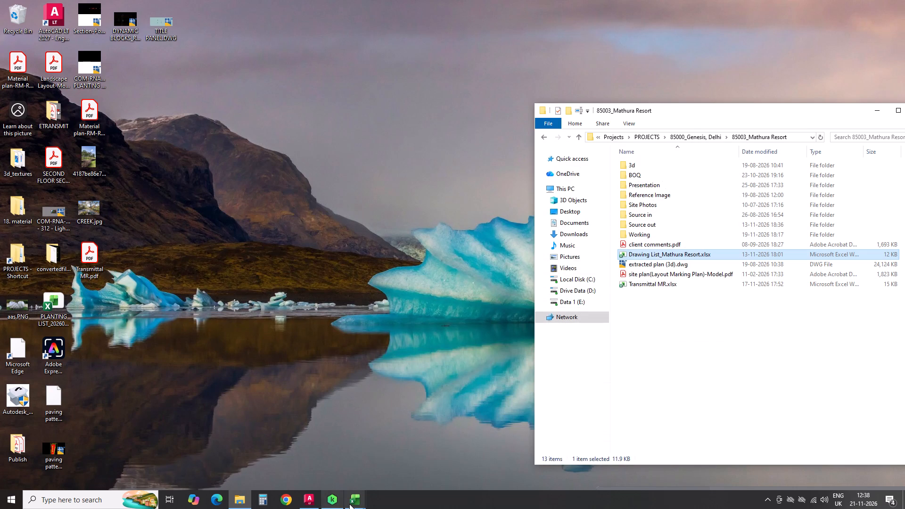
{"action": "left_click", "coordinate": [374, 431]}
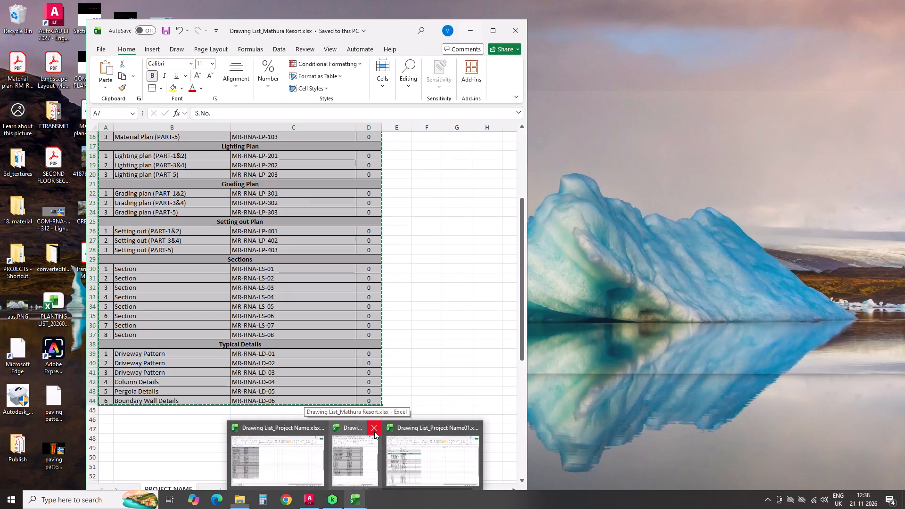
{"action": "left_click", "coordinate": [349, 429]}
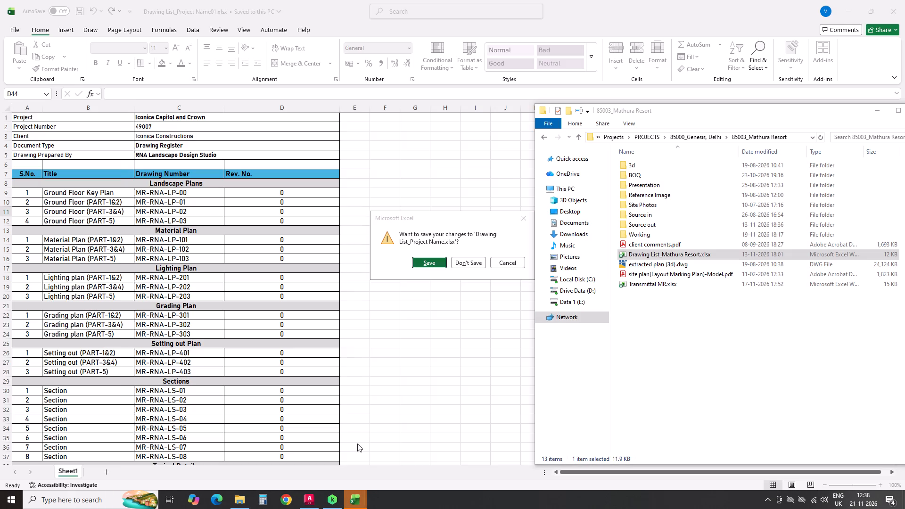
{"action": "left_click", "coordinate": [423, 363]}
{"action": "scroll", "coordinate": [217, 267], "scroll_direction": "up", "scroll_amount": 2}
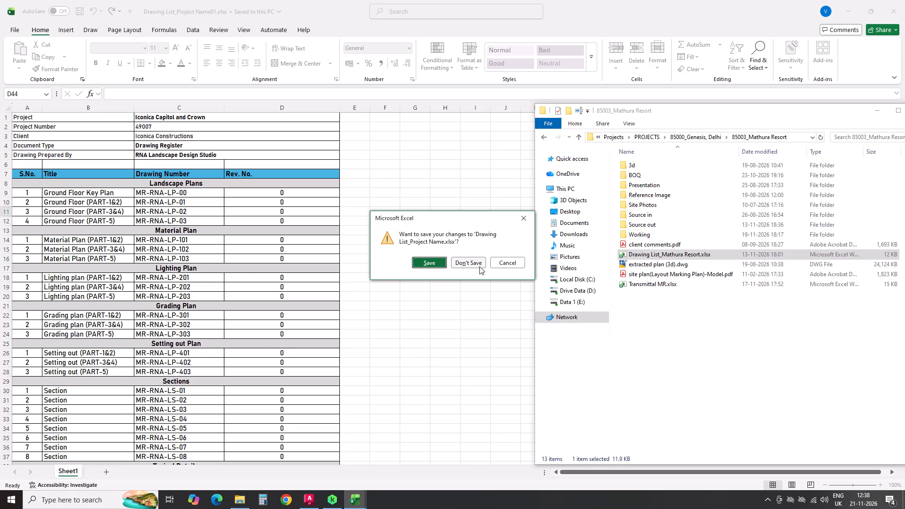
{"action": "left_click", "coordinate": [476, 266]}
Save the Drawing List_Project Name01.xlsx workbook.
{"action": "left_click", "coordinate": [687, 282]}
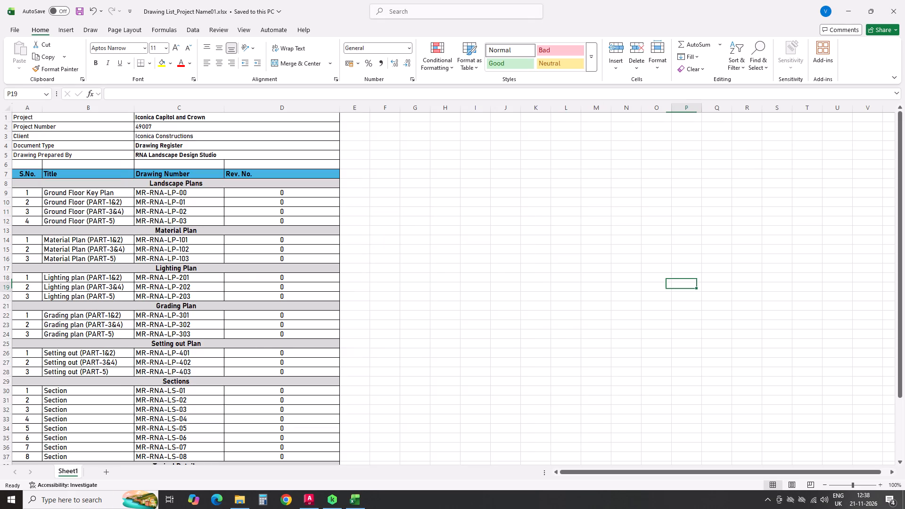
{"action": "left_click", "coordinate": [76, 12]}
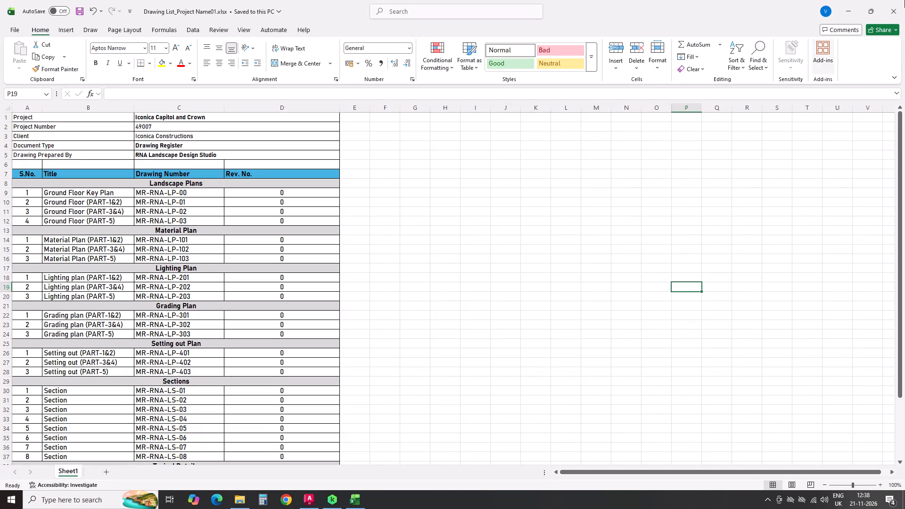
Minimise the 85003_Mathura Resort folder window, refresh the desktop and return to the Drawing List_Project Name01.xlsx workbook.
{"action": "left_click", "coordinate": [852, 5]}
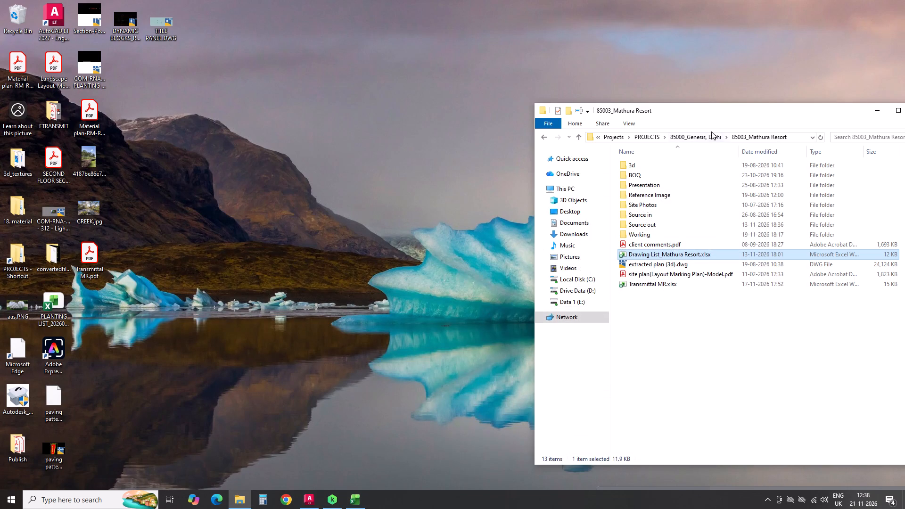
{"action": "left_click_drag", "start_coordinate": [740, 113], "coordinate": [633, 110]}
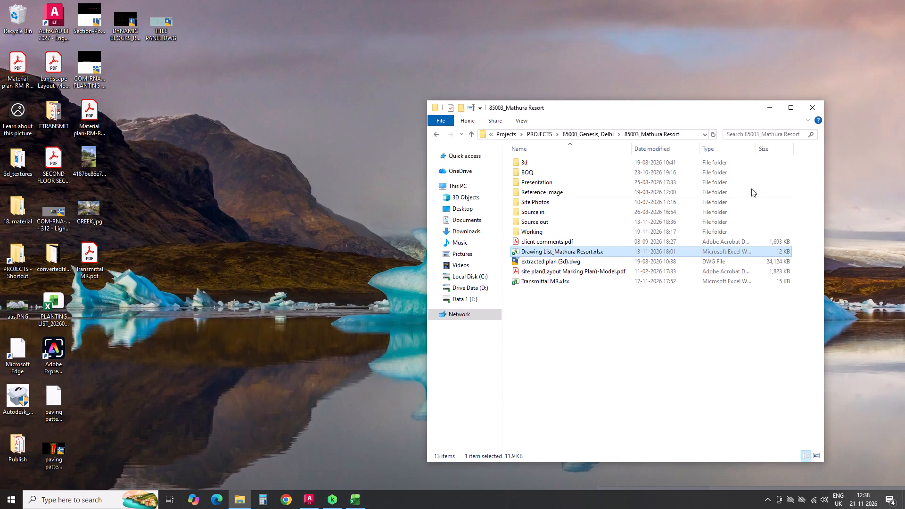
{"action": "left_click", "coordinate": [773, 110]}
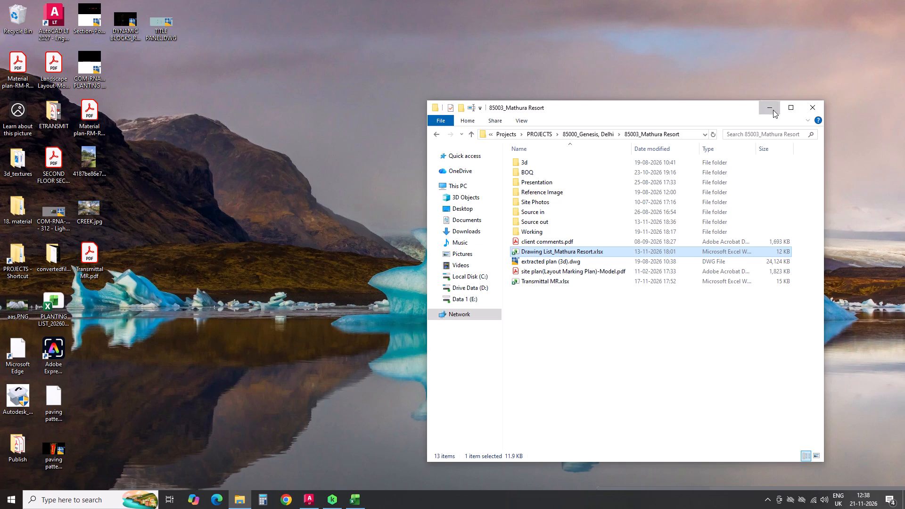
{"action": "right_click", "coordinate": [483, 112]}
{"action": "left_click", "coordinate": [533, 143]}
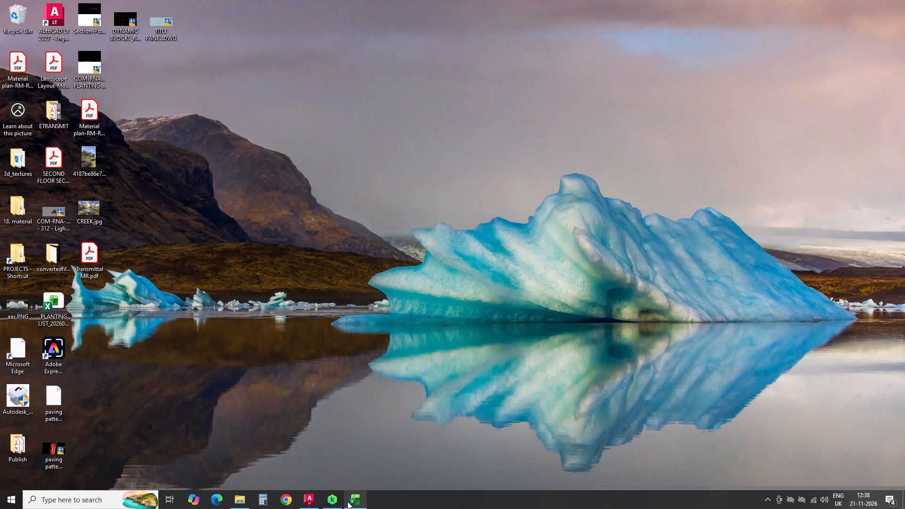
{"action": "left_click", "coordinate": [347, 501]}
{"action": "left_click", "coordinate": [504, 191]}
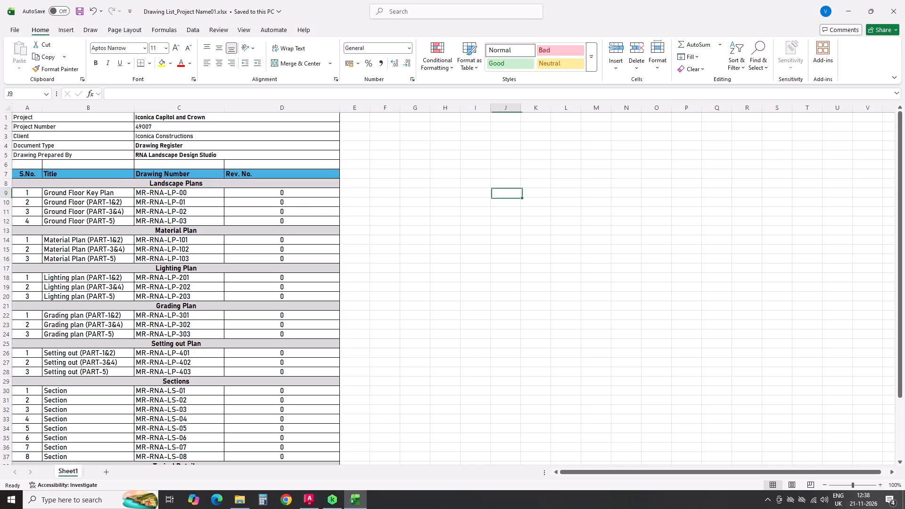
Widen columns B and C slightly, narrow the Rev. No. column D, and save the workbook.
{"action": "scroll", "coordinate": [310, 312], "scroll_direction": "up", "scroll_amount": 2}
{"action": "left_click_drag", "start_coordinate": [134, 108], "coordinate": [140, 108]}
{"action": "left_click", "coordinate": [508, 270]}
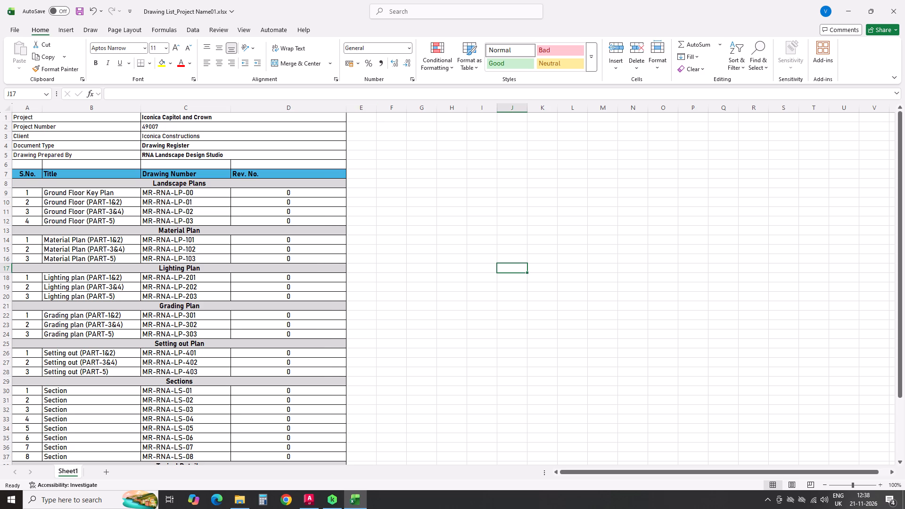
{"action": "left_click_drag", "start_coordinate": [346, 108], "coordinate": [309, 107]}
{"action": "left_click", "coordinate": [529, 205]}
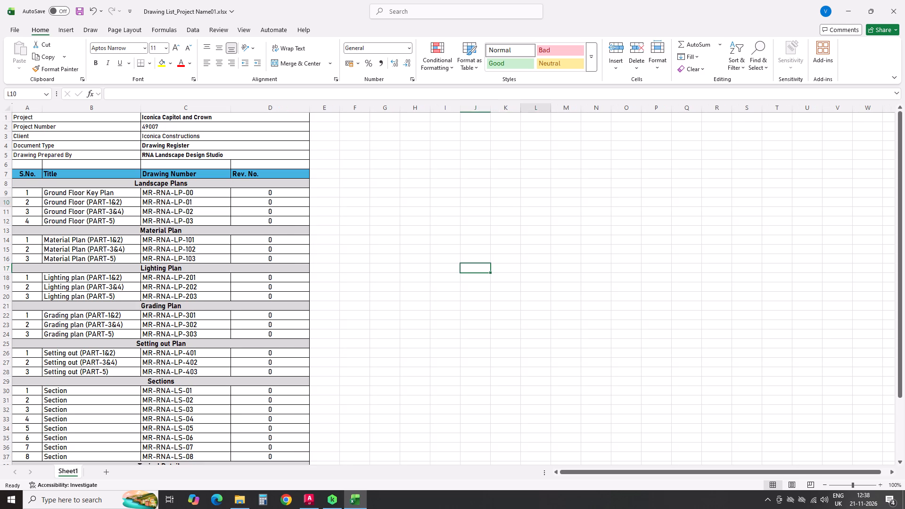
{"action": "left_click_drag", "start_coordinate": [231, 108], "coordinate": [236, 108]}
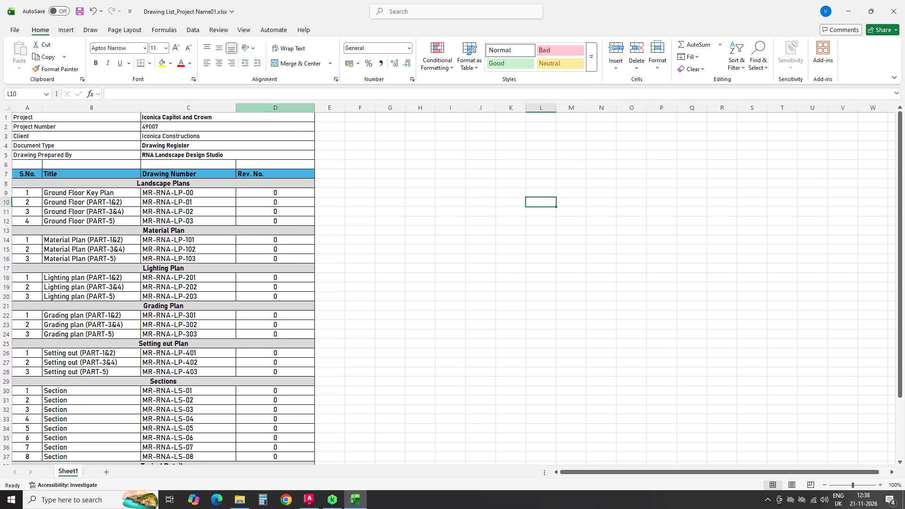
{"action": "left_click", "coordinate": [444, 182]}
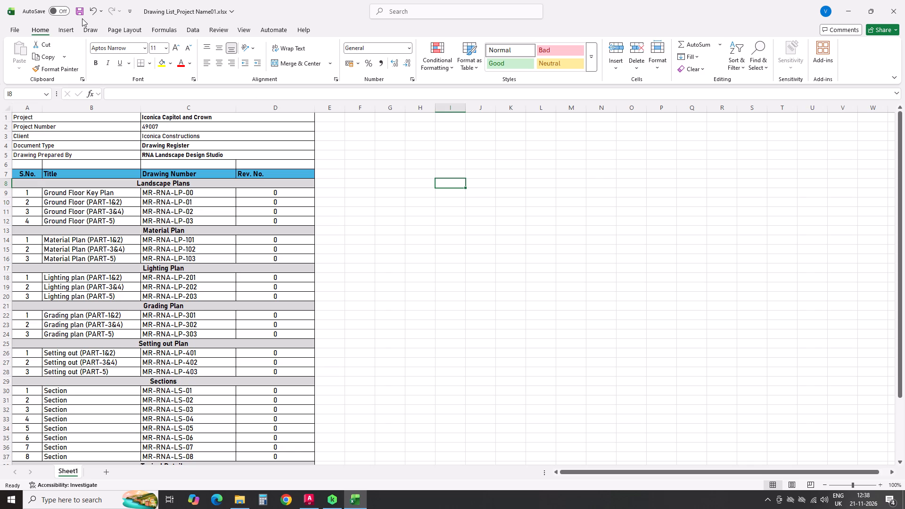
{"action": "left_click", "coordinate": [82, 15]}
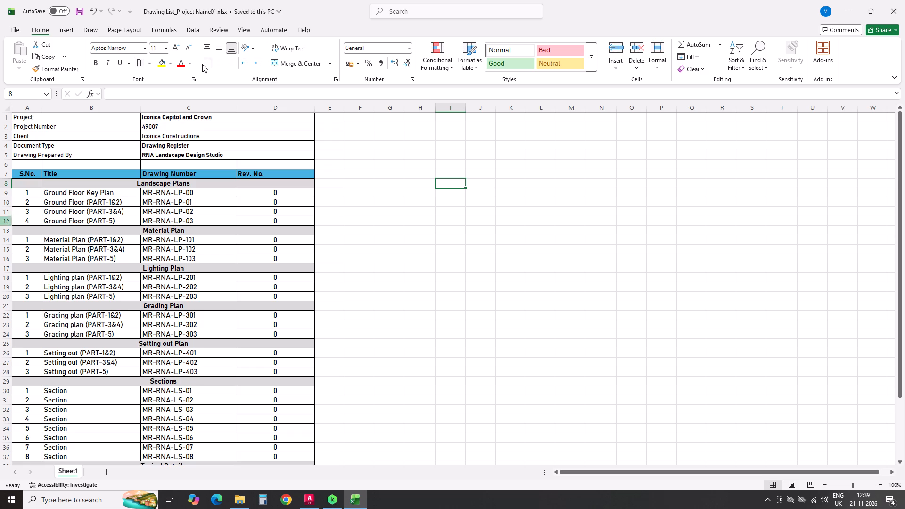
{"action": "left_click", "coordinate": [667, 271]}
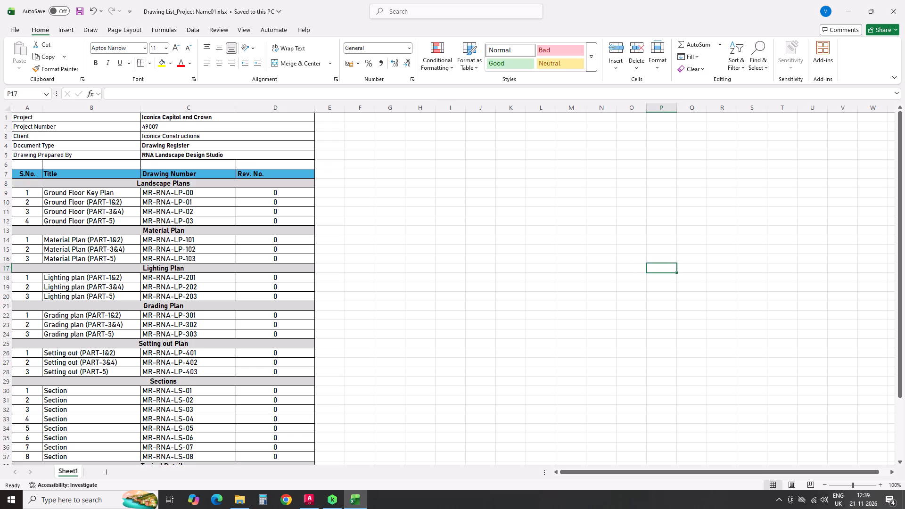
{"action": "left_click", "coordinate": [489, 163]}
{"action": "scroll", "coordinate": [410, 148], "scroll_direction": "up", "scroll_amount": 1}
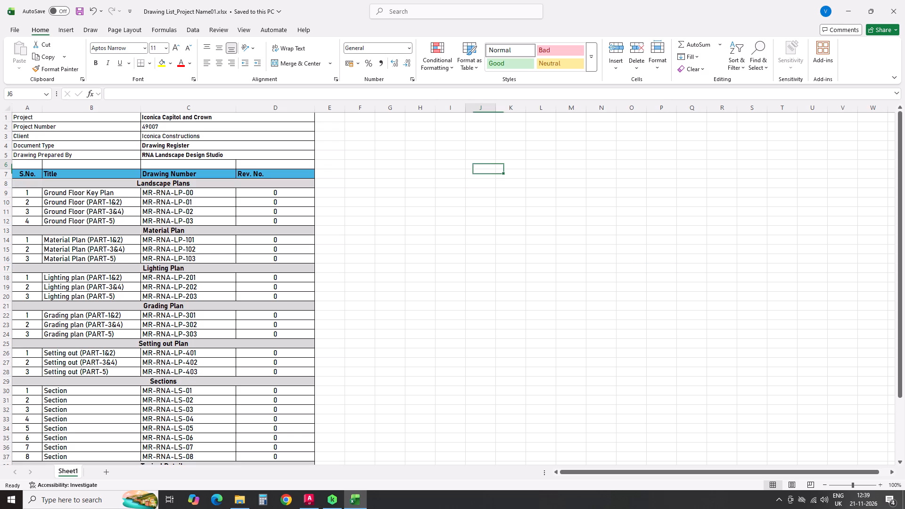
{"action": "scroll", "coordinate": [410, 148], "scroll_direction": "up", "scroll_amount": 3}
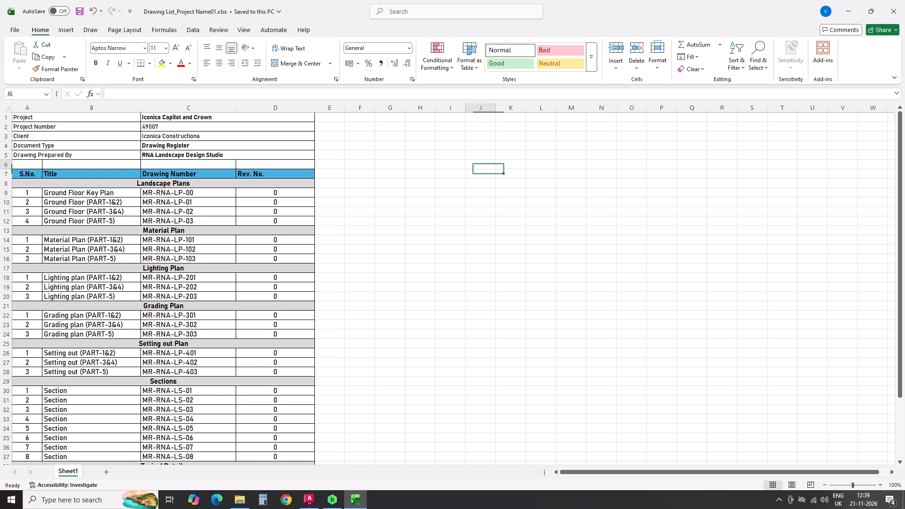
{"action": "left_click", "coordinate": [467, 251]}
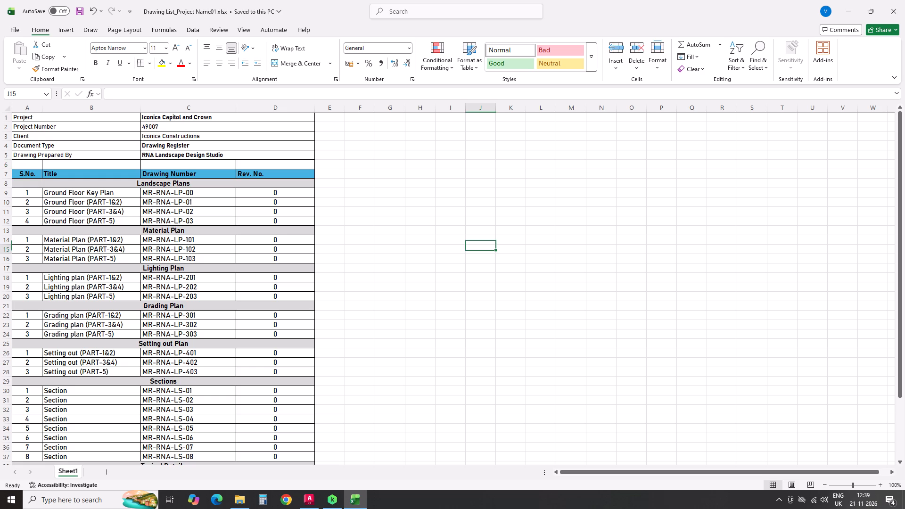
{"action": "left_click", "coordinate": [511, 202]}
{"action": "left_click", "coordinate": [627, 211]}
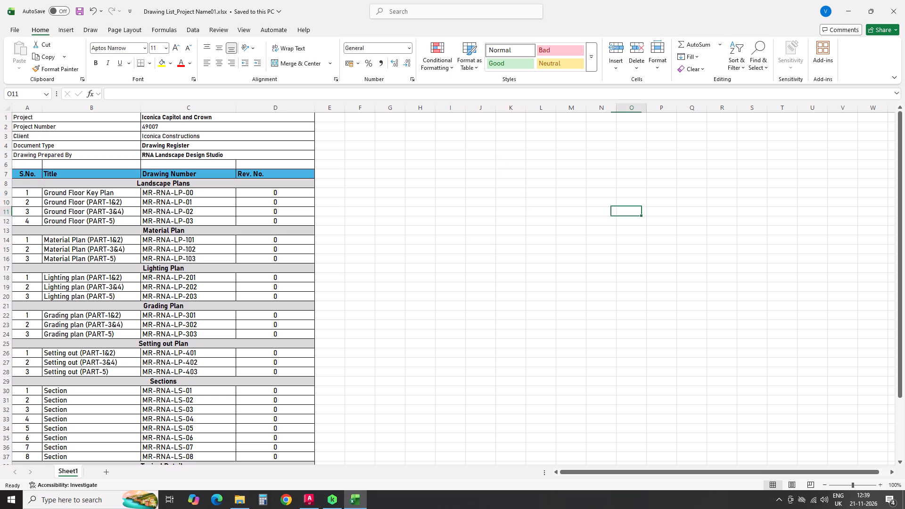
Review the project name and project number cells and the drawing sections of the finished register.
{"action": "left_click", "coordinate": [336, 115]}
{"action": "scroll", "coordinate": [370, 179], "scroll_direction": "up", "scroll_amount": 2}
{"action": "left_click", "coordinate": [264, 128]}
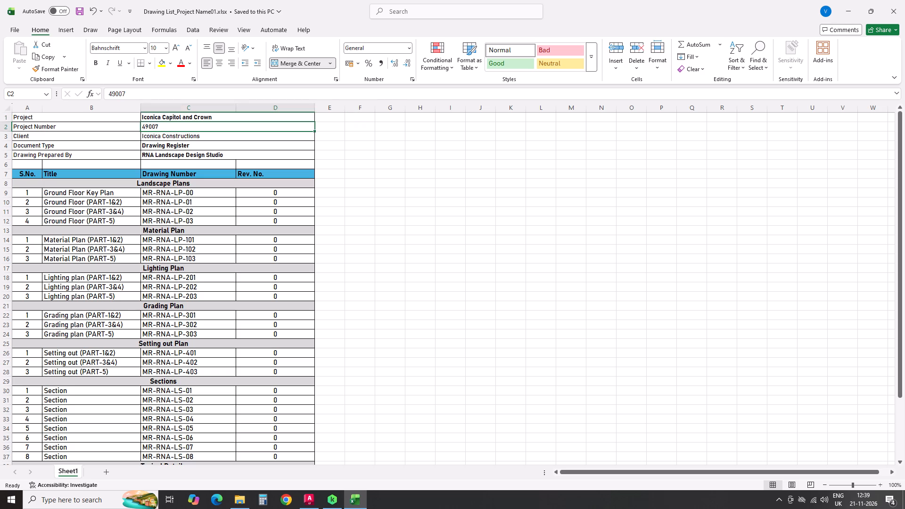
{"action": "left_click", "coordinate": [402, 153]}
{"action": "left_click", "coordinate": [264, 118]}
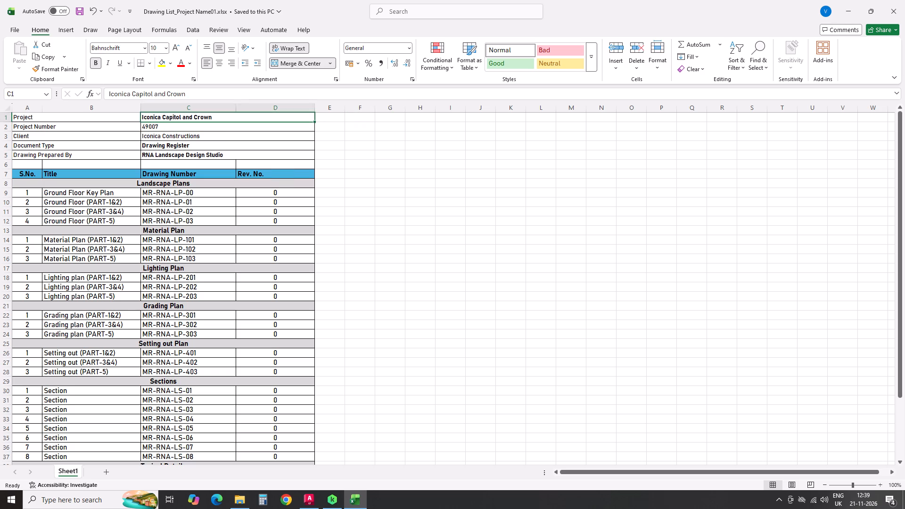
{"action": "left_click", "coordinate": [381, 168]}
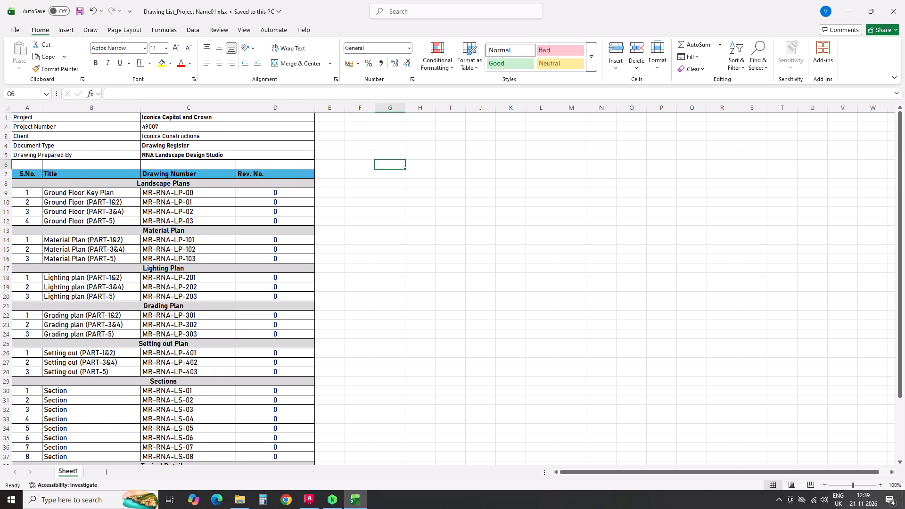
{"action": "scroll", "coordinate": [202, 341], "scroll_direction": "down", "scroll_amount": 5}
{"action": "scroll", "coordinate": [423, 353], "scroll_direction": "up", "scroll_amount": 5}
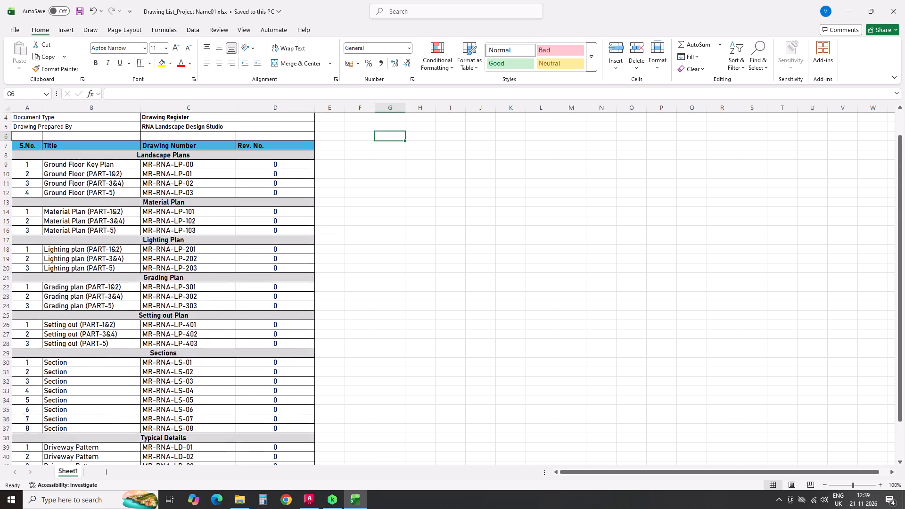
{"action": "scroll", "coordinate": [420, 353], "scroll_direction": "up", "scroll_amount": 2}
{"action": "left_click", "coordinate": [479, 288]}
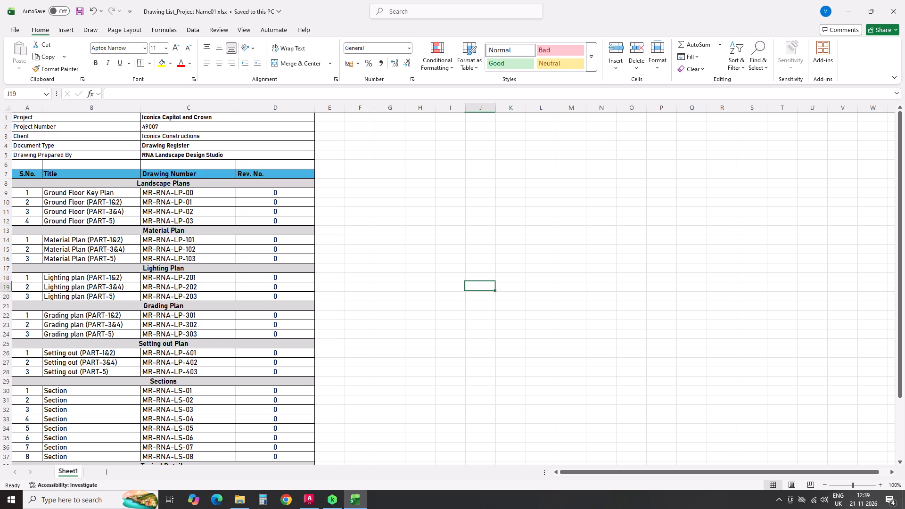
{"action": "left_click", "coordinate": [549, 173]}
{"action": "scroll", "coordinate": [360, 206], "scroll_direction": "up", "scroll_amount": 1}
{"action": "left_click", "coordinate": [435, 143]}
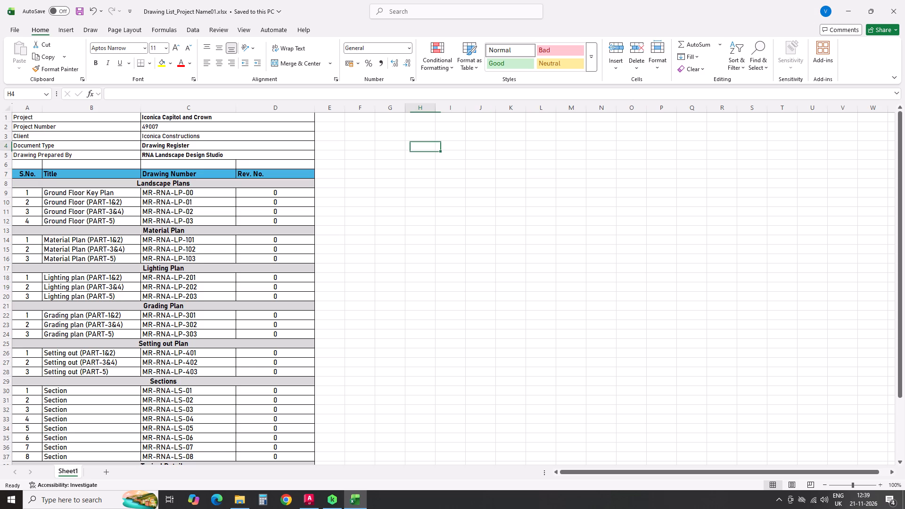
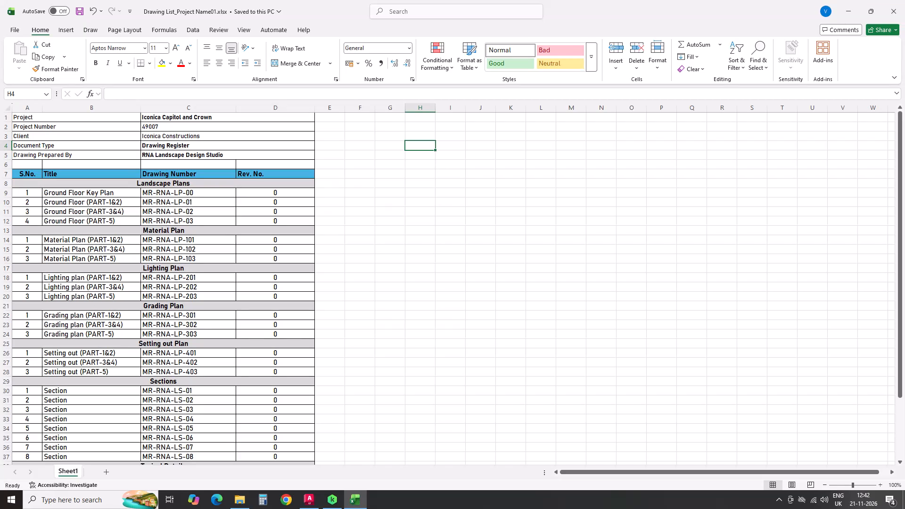
Minimise the drawing register workbook and switch to the Grading Plan drawing in AutoCAD LT.
{"action": "left_click", "coordinate": [851, 17]}
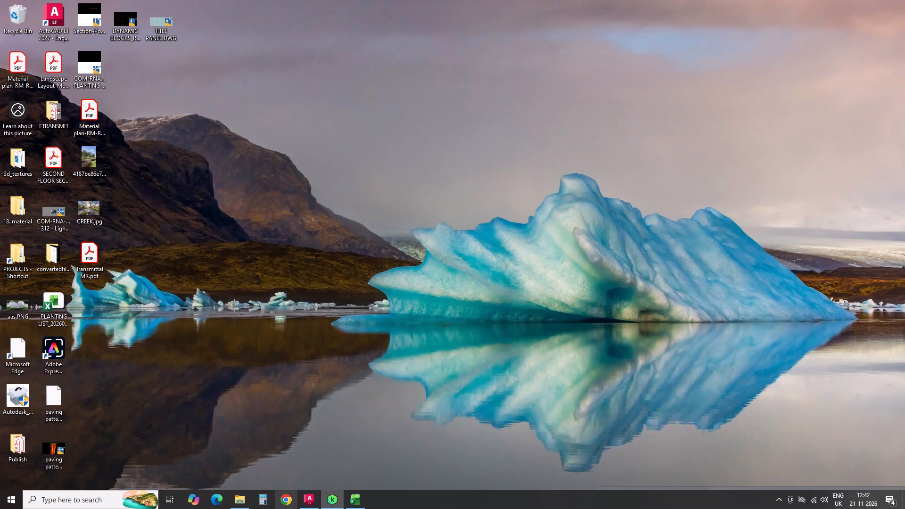
{"action": "left_click", "coordinate": [309, 501]}
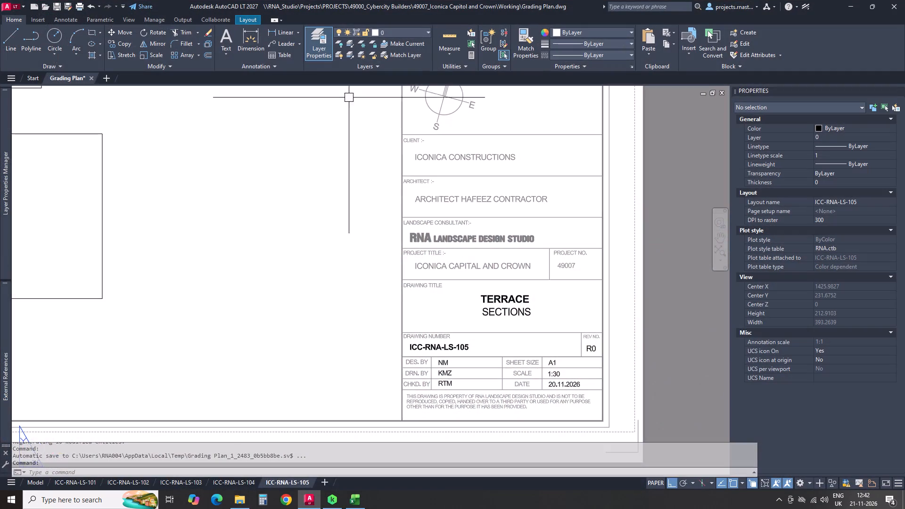
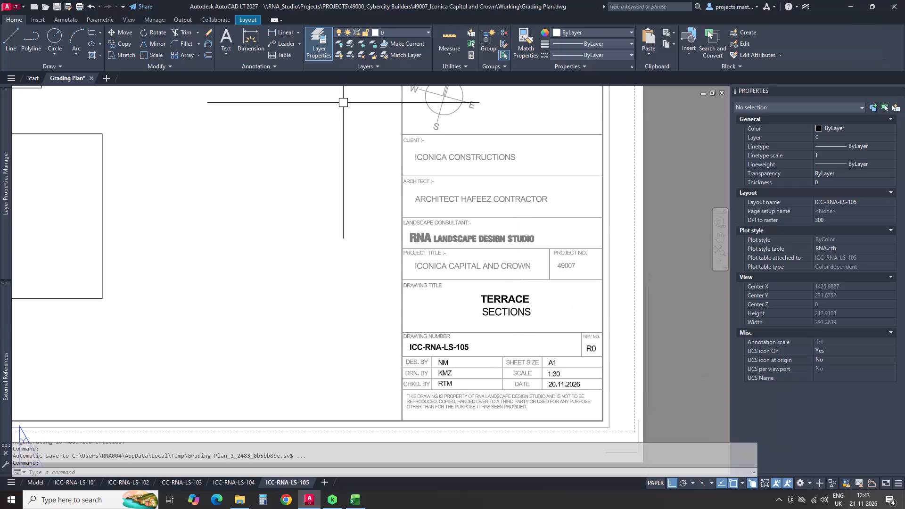
Minimise the Grading Plan drawing and switch back to the drawing register workbook in Excel.
{"action": "left_click", "coordinate": [856, 0]}
{"action": "left_click", "coordinate": [354, 504]}
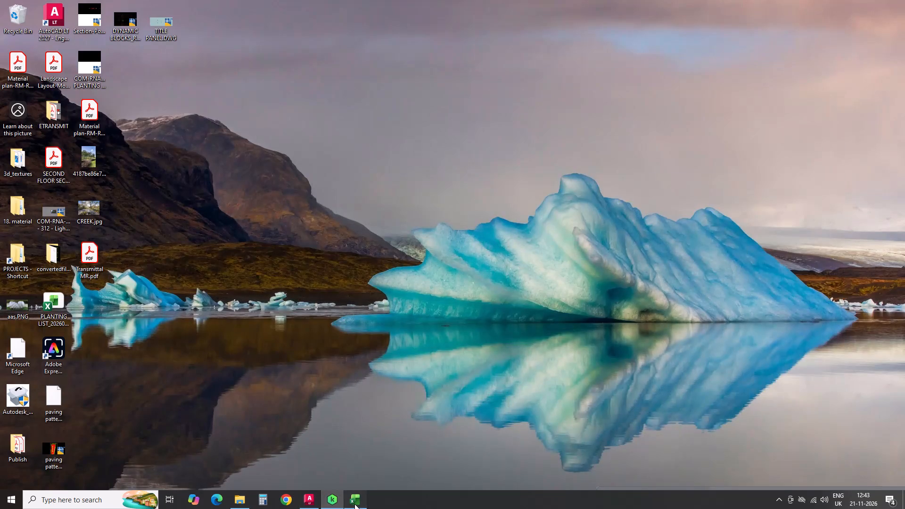
Change the drawing number of the first Sections entry to ICC-RNA-LS-101.
{"action": "scroll", "coordinate": [271, 307], "scroll_direction": "down", "scroll_amount": 4}
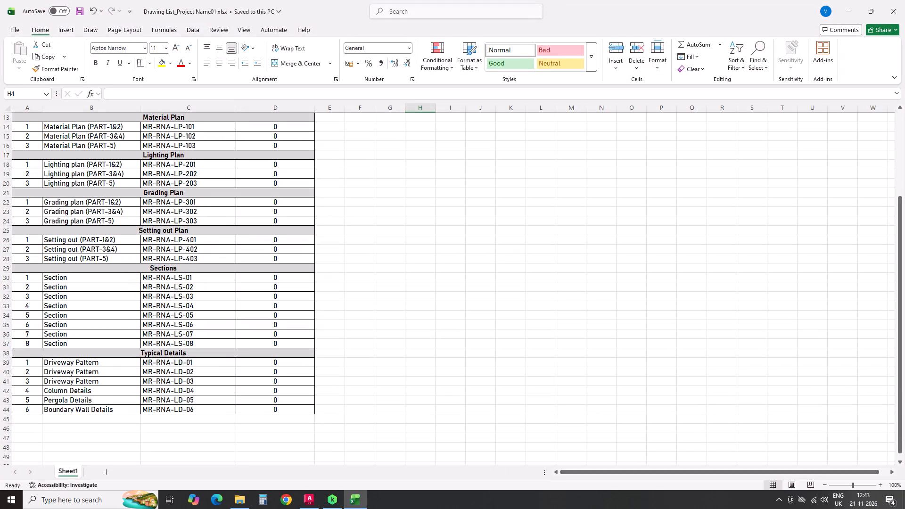
{"action": "double_click", "coordinate": [184, 279]}
{"action": "left_click", "coordinate": [153, 278]}
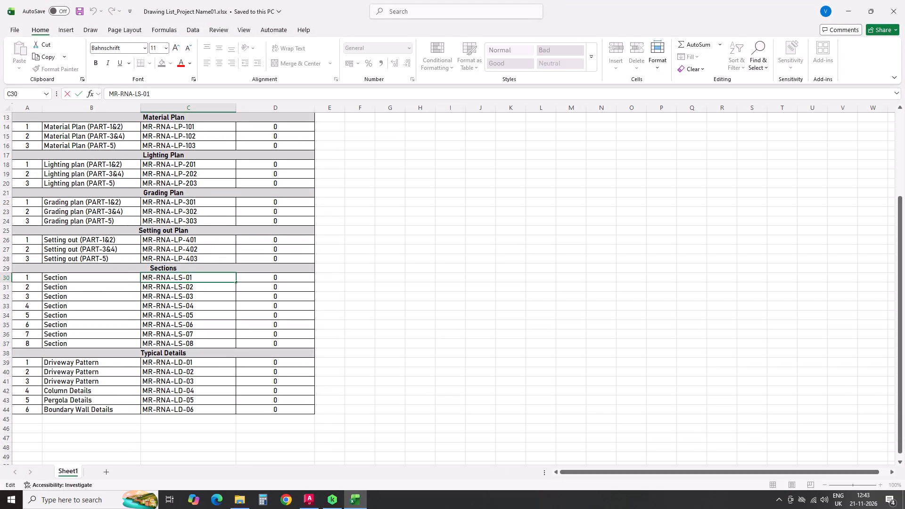
{"action": "key", "text": "BackSpace"}
{"action": "key", "text": "BackSpace"}
{"action": "key", "text": "BackSpace"}
{"action": "type", "text": "ICC"}
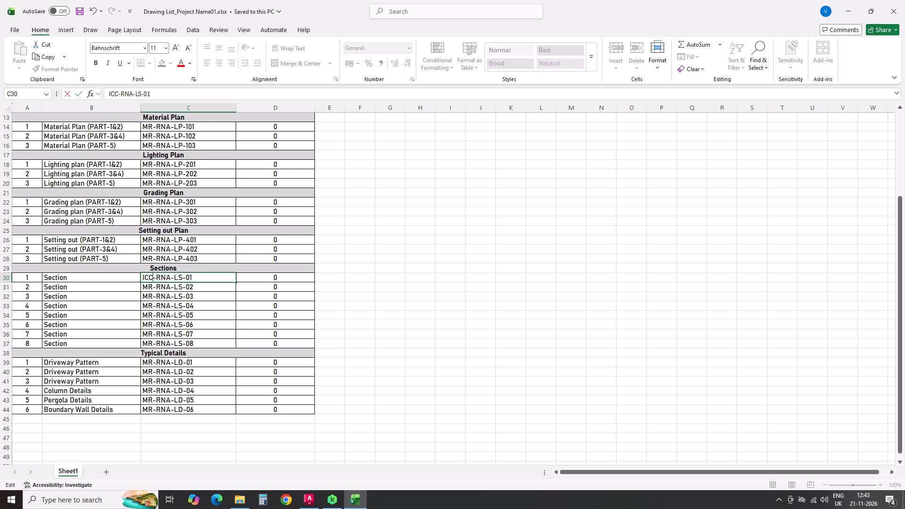
{"action": "left_click", "coordinate": [198, 278]}
{"action": "key", "text": "Left"}
{"action": "key", "text": "1"}
{"action": "key", "text": "BackSpace"}
{"action": "key", "text": "Left"}
{"action": "key", "text": "1"}
{"action": "scroll", "coordinate": [440, 252], "scroll_direction": "up", "scroll_amount": 3}
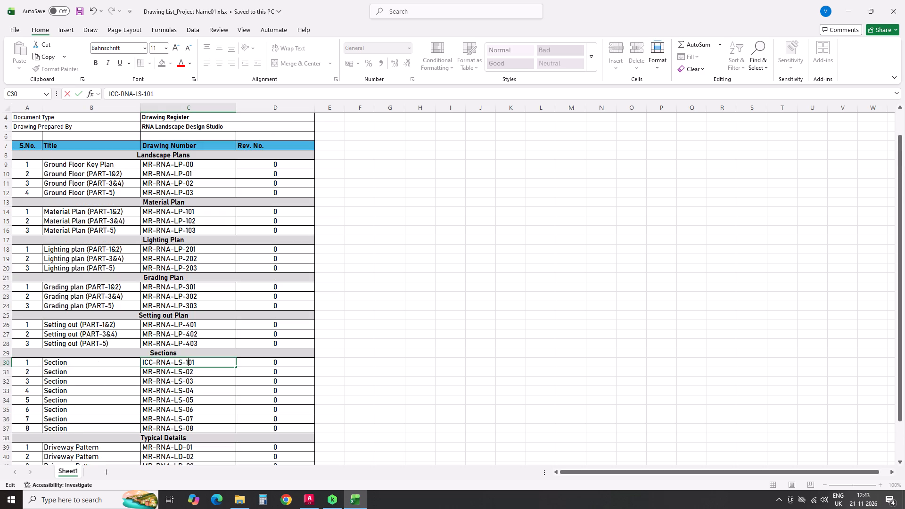
{"action": "scroll", "coordinate": [415, 258], "scroll_direction": "down", "scroll_amount": 3}
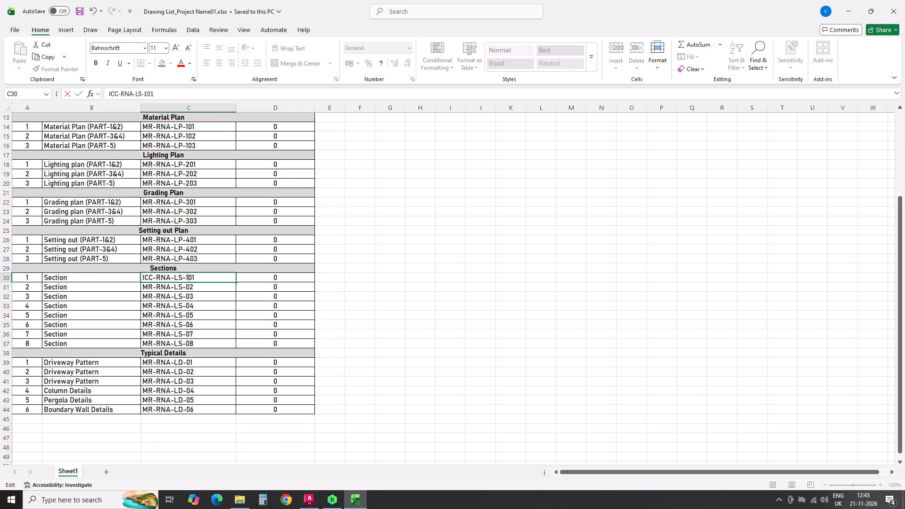
{"action": "left_click", "coordinate": [203, 288]}
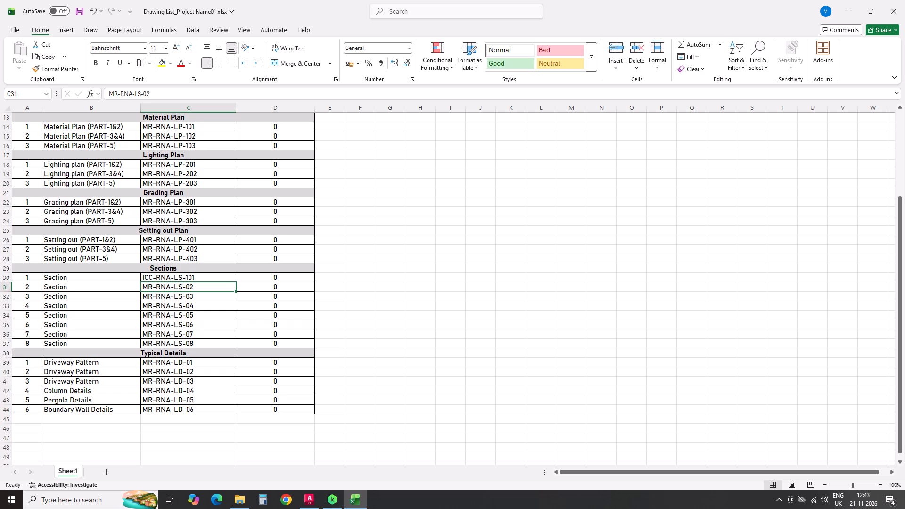
Fill the ICC-RNA-LS-101 numbering series down through all eight Sections rows, ending at ICC-RNA-LS-108.
{"action": "left_click", "coordinate": [205, 278]}
{"action": "left_click_drag", "start_coordinate": [237, 283], "coordinate": [237, 345]}
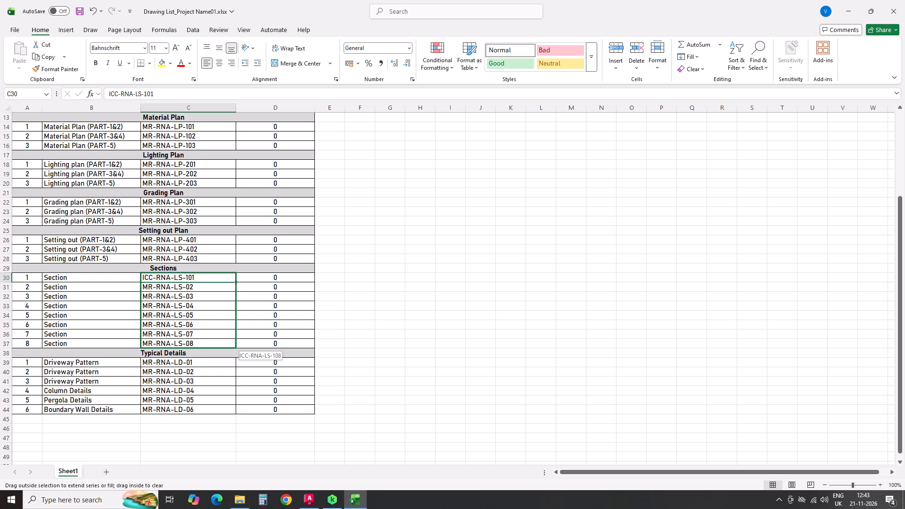
{"action": "left_click_drag", "start_coordinate": [237, 345], "coordinate": [237, 346]}
{"action": "left_click", "coordinate": [393, 299]}
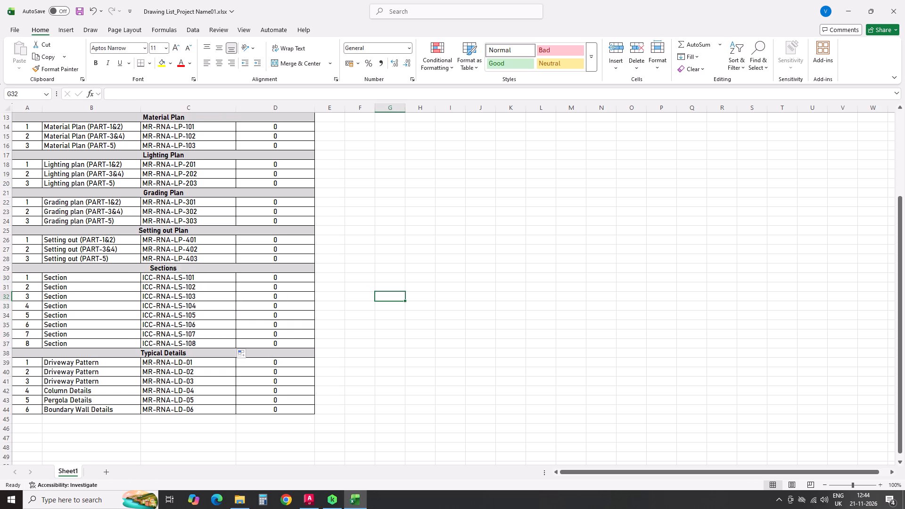
Clear the contents of Sections entries 6 to 8 in rows 35 to 37.
{"action": "left_click", "coordinate": [33, 325]}
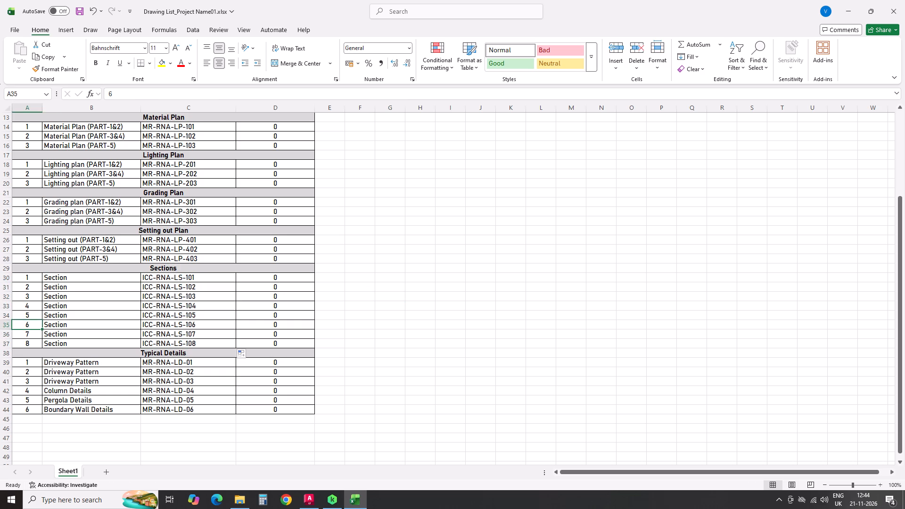
{"action": "left_click_drag", "start_coordinate": [322, 322], "coordinate": [39, 338]}
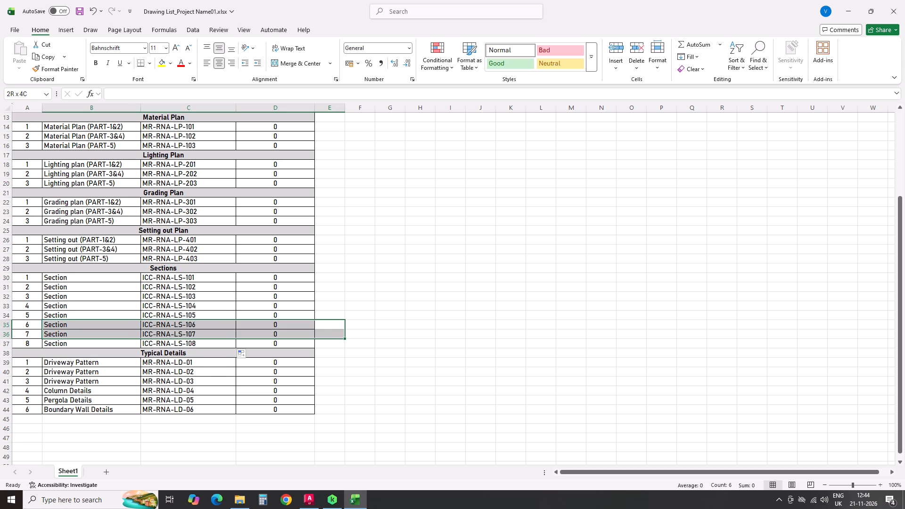
{"action": "left_click_drag", "start_coordinate": [39, 338], "coordinate": [25, 343]}
{"action": "key", "text": "Delete"}
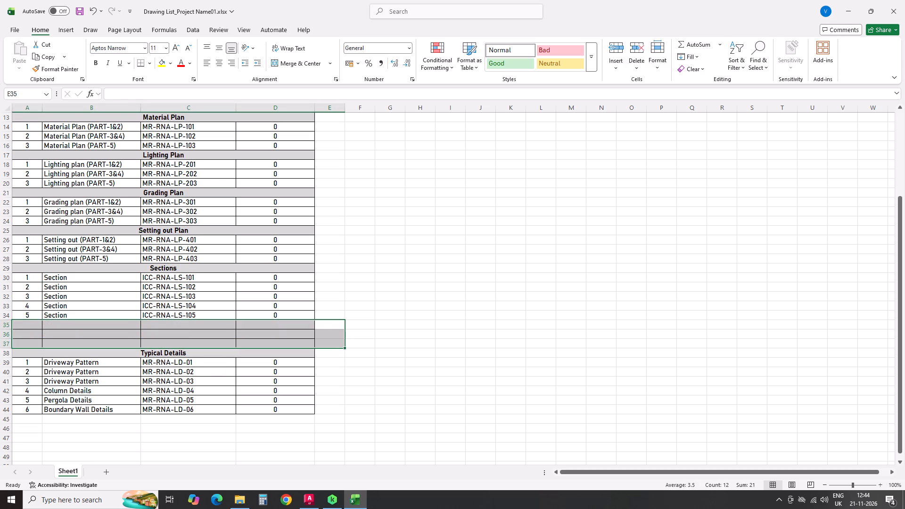
{"action": "left_click", "coordinate": [522, 329]}
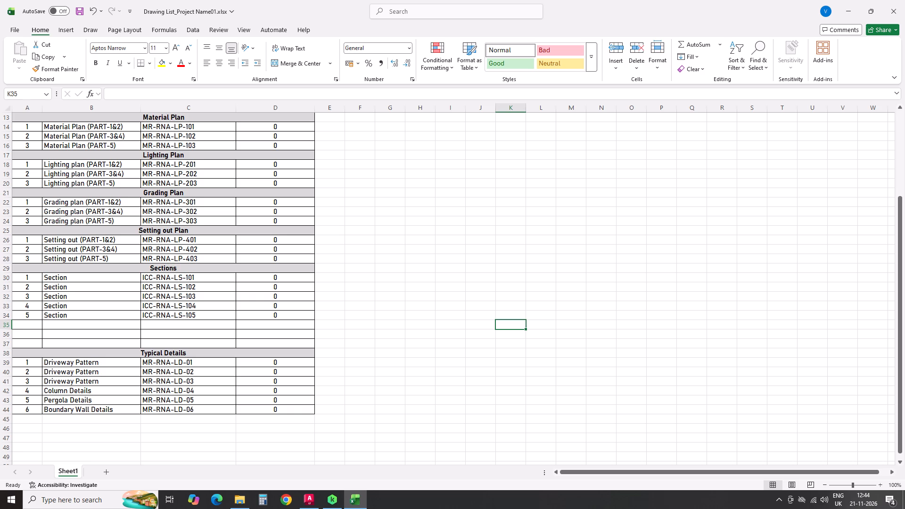
Move the whole Typical Details block down so its heading starts at row 49.
{"action": "left_click_drag", "start_coordinate": [327, 353], "coordinate": [64, 433]}
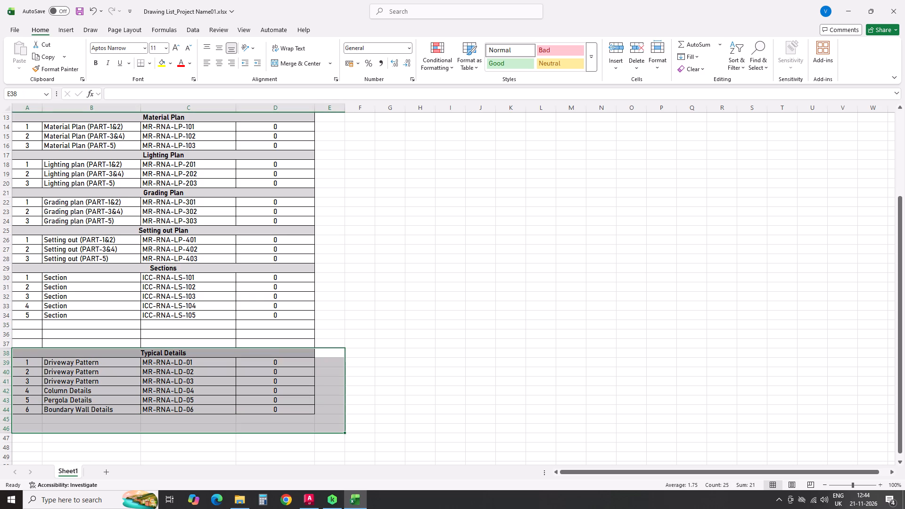
{"action": "left_click_drag", "start_coordinate": [16, 347], "coordinate": [33, 455]}
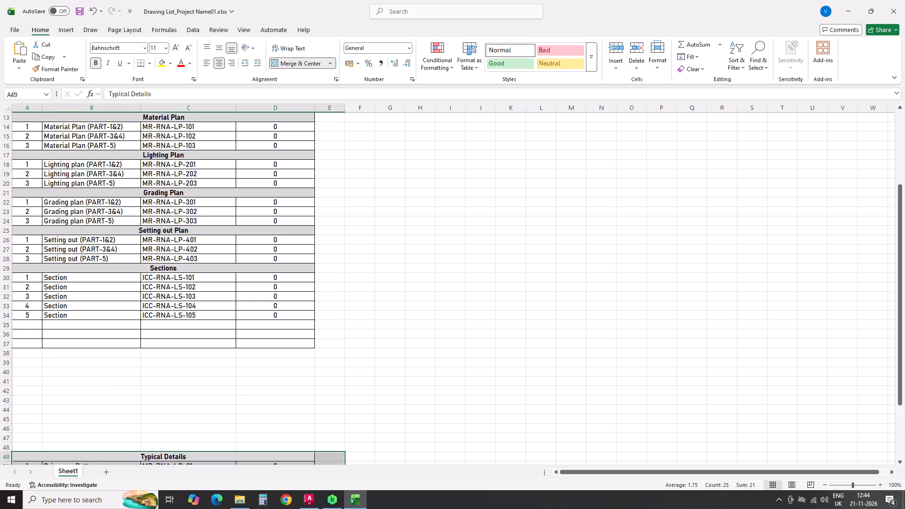
Apply the Normal cell style to the emptied rows 35 to 42 below the Sections list, removing their borders.
{"action": "scroll", "coordinate": [424, 315], "scroll_direction": "down", "scroll_amount": 3}
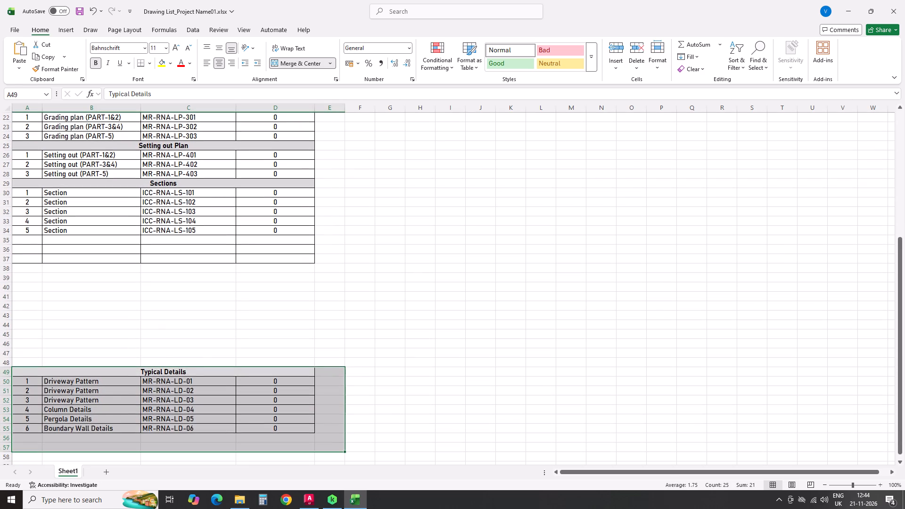
{"action": "left_click_drag", "start_coordinate": [322, 237], "coordinate": [3, 303]}
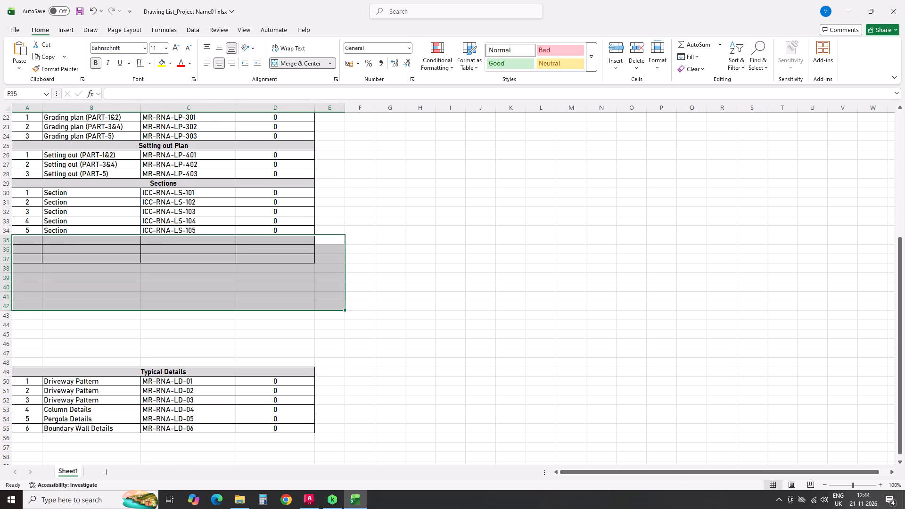
{"action": "left_click", "coordinate": [507, 52]}
{"action": "left_click", "coordinate": [590, 297]}
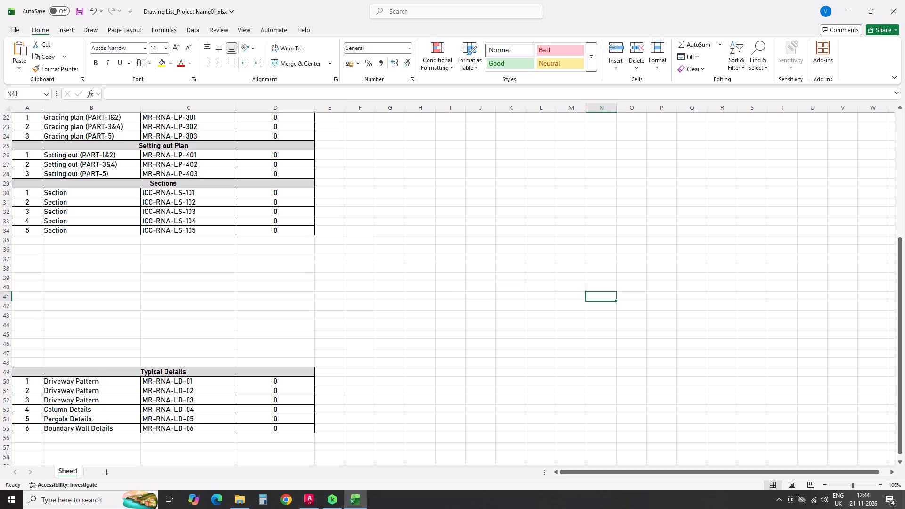
Move the Typical Details block further down so it starts at row 57.
{"action": "left_click_drag", "start_coordinate": [335, 370], "coordinate": [35, 435]}
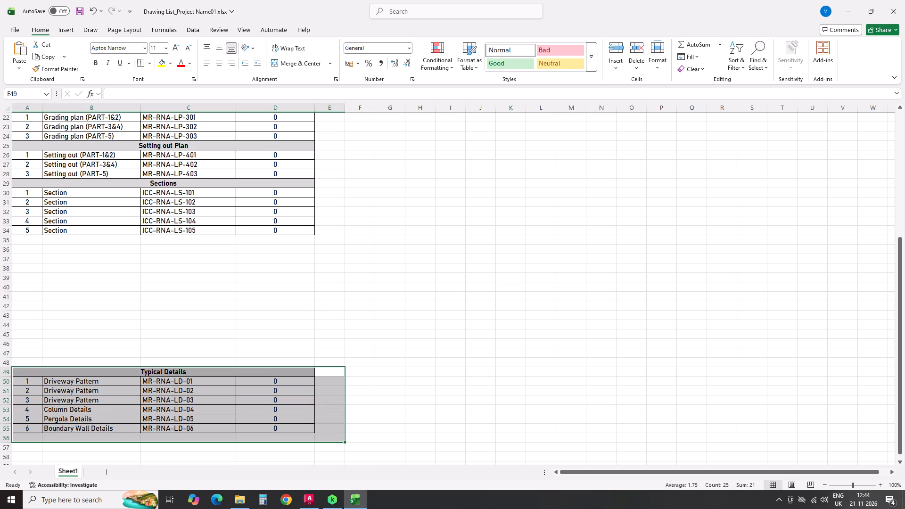
{"action": "left_click", "coordinate": [15, 366]}
{"action": "left_click_drag", "start_coordinate": [15, 366], "coordinate": [16, 445]}
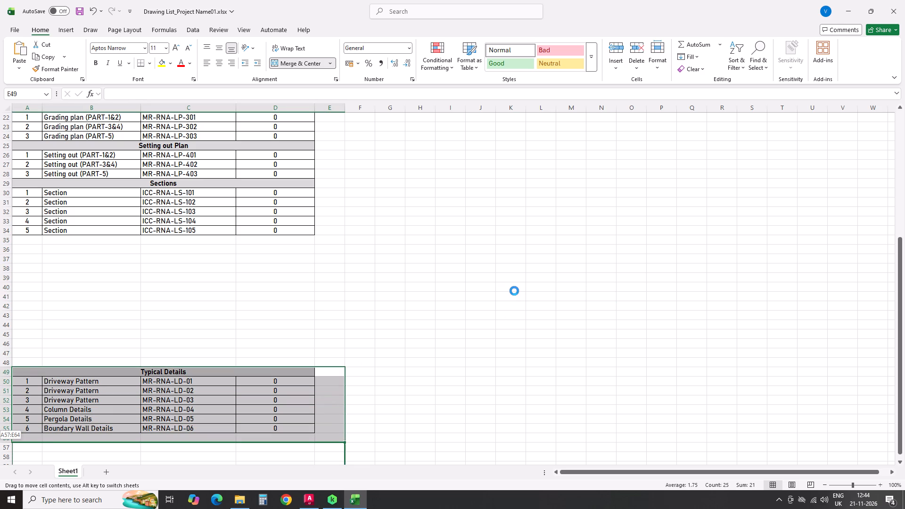
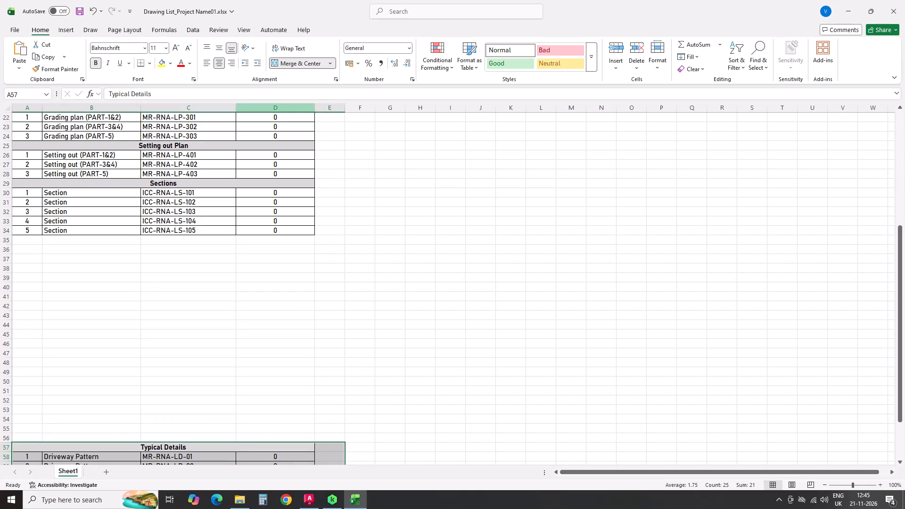
Undo the last move of the Typical Details block.
{"action": "middle_click_drag", "start_coordinate": [361, 192], "coordinate": [474, 304]}
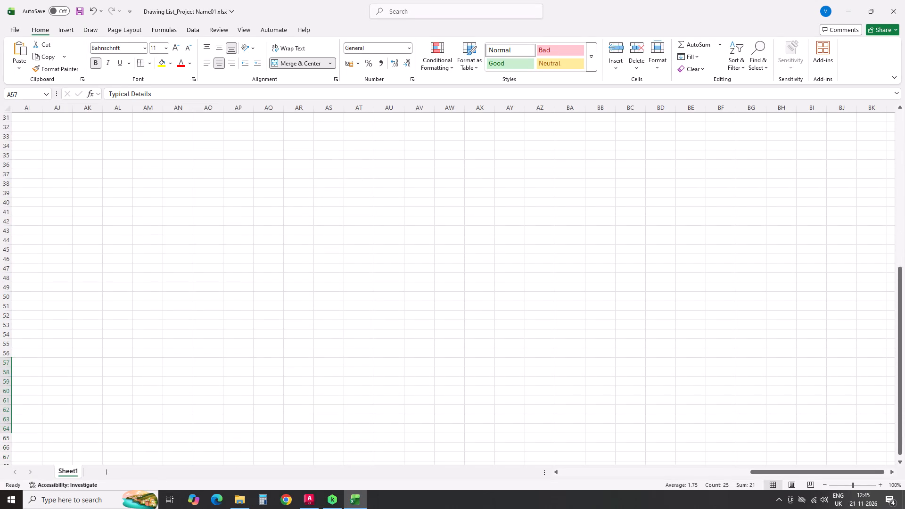
{"action": "scroll", "coordinate": [321, 227], "scroll_direction": "up", "scroll_amount": 10}
{"action": "scroll", "coordinate": [373, 266], "scroll_direction": "down", "scroll_amount": 7}
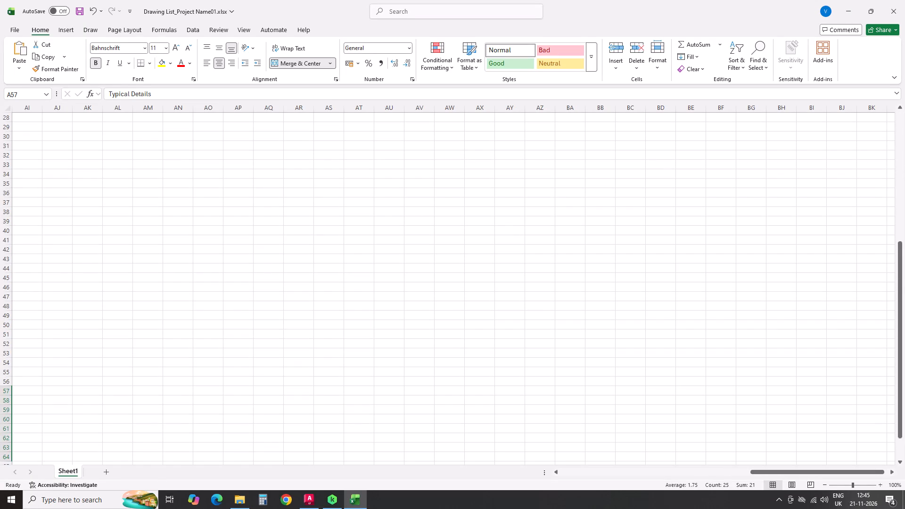
{"action": "scroll", "coordinate": [355, 292], "scroll_direction": "down", "scroll_amount": 11}
{"action": "scroll", "coordinate": [381, 310], "scroll_direction": "up", "scroll_amount": 20}
{"action": "scroll", "coordinate": [381, 310], "scroll_direction": "up", "scroll_amount": 3}
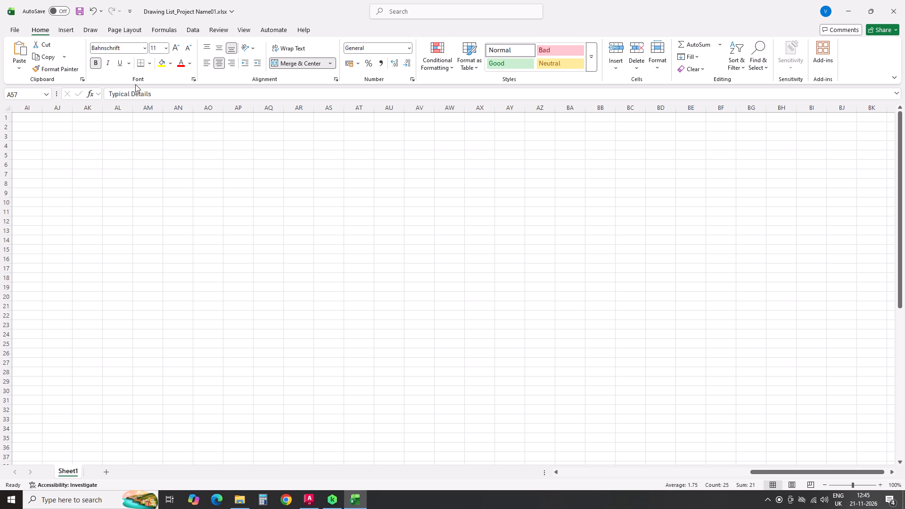
{"action": "key", "text": "ctrl+z"}
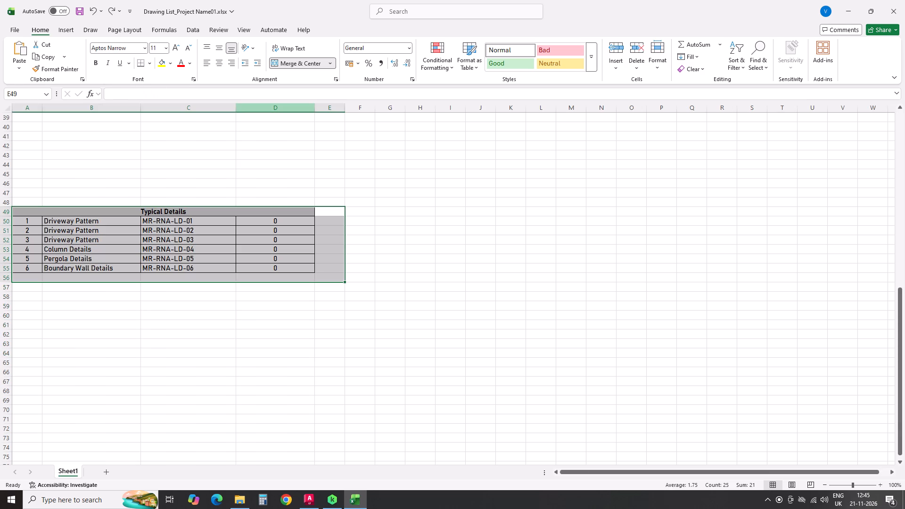
{"action": "left_click", "coordinate": [578, 245]}
Change the Ground Floor Key Plan's drawing number in C9 to ICC-RNA-LP-00.
{"action": "scroll", "coordinate": [448, 222], "scroll_direction": "up", "scroll_amount": 7}
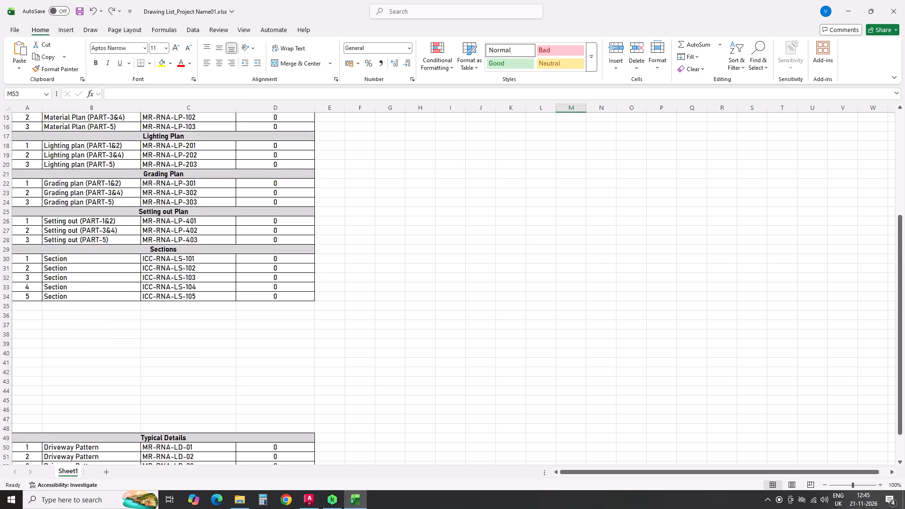
{"action": "scroll", "coordinate": [441, 228], "scroll_direction": "up", "scroll_amount": 6}
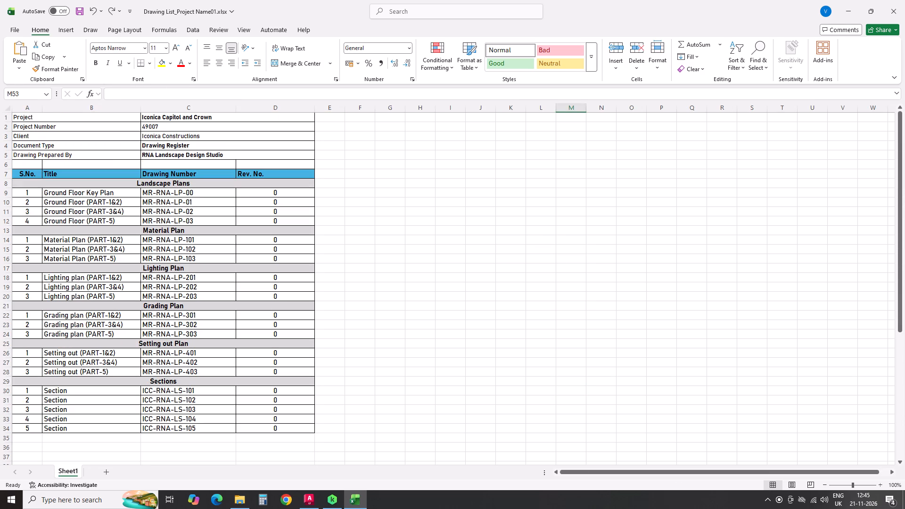
{"action": "double_click", "coordinate": [152, 192]}
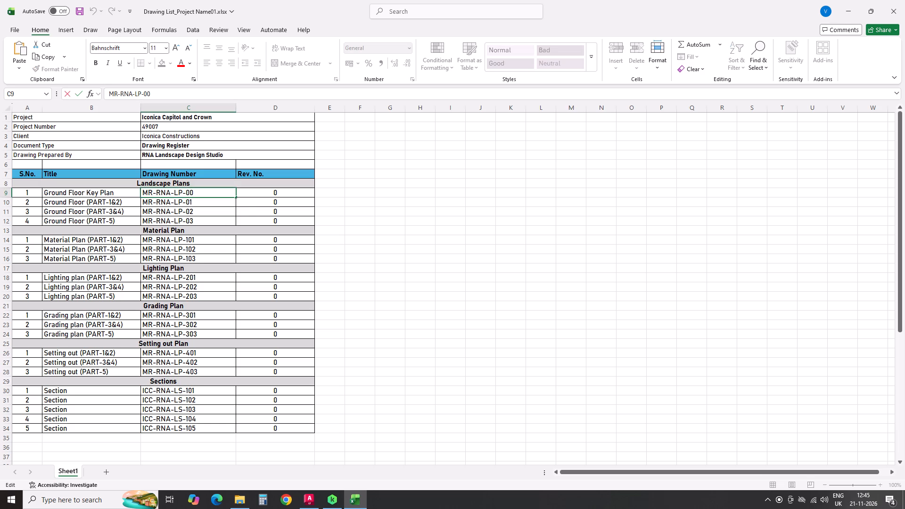
{"action": "key", "text": "BackSpace"}
{"action": "key", "text": "BackSpace"}
{"action": "type", "text": "ICC"}
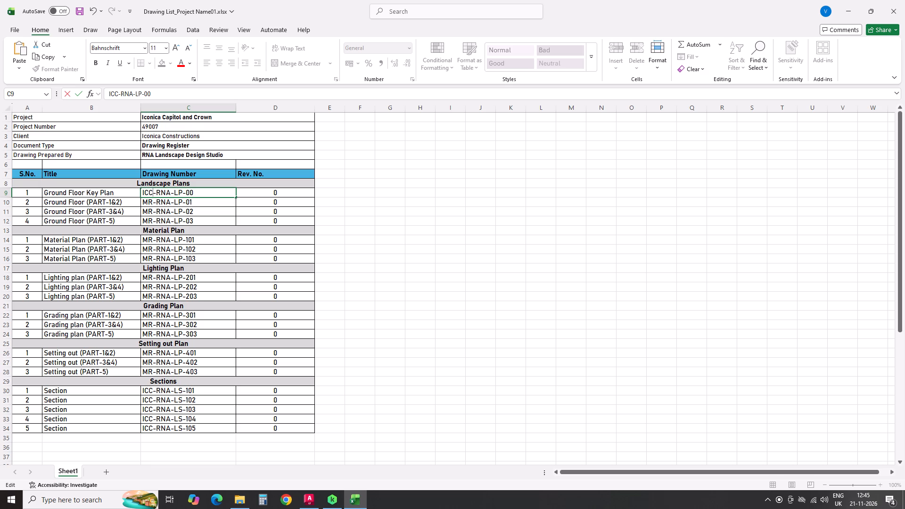
Change the Ground Floor (PART-1&2) drawing number in C10 to ICC-RNA-LP-01.
{"action": "left_click", "coordinate": [202, 204]}
{"action": "double_click", "coordinate": [156, 201]}
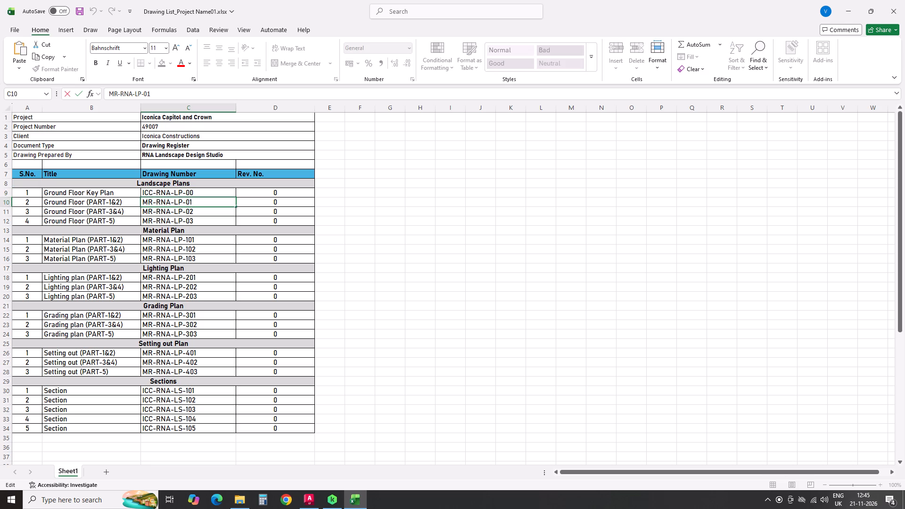
{"action": "left_click", "coordinate": [152, 205]}
{"action": "key", "text": "BackSpace"}
{"action": "key", "text": "BackSpace"}
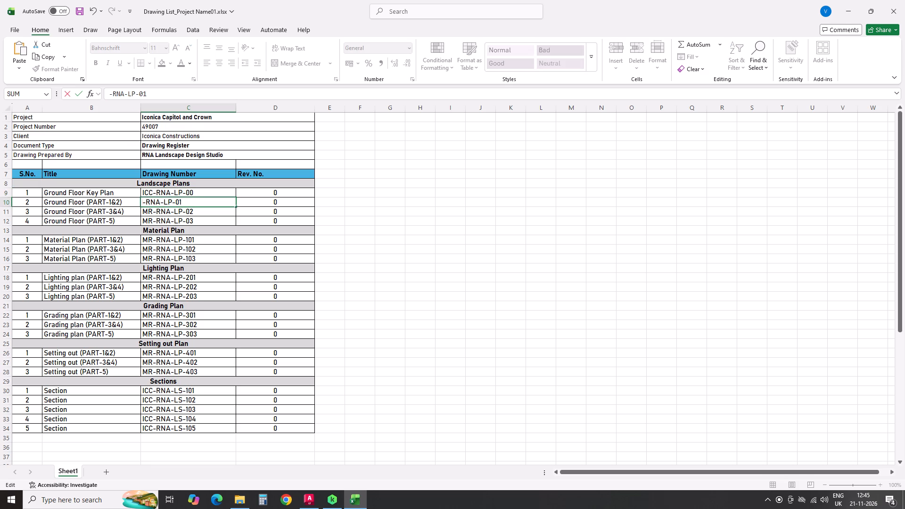
{"action": "type", "text": "ICC"}
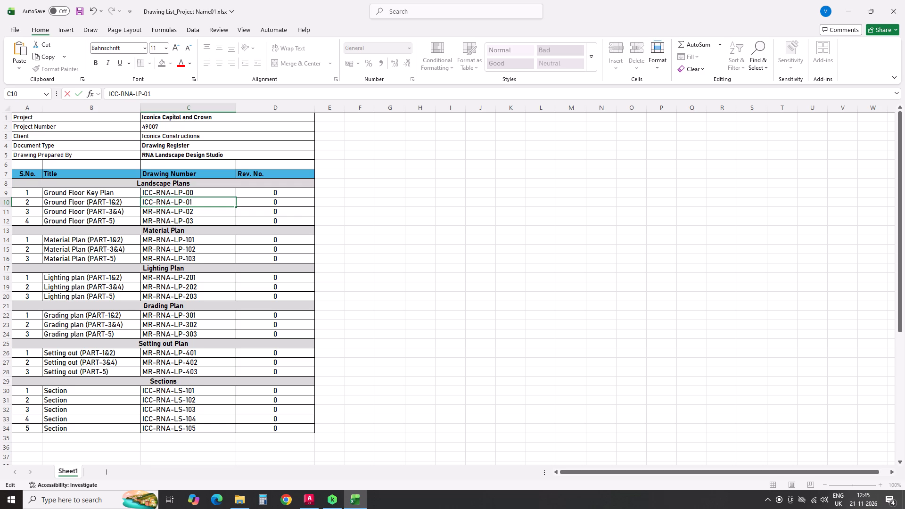
Change the Ground Floor (PART-3&4) drawing number in C11 to ICC-RNA-LP-02.
{"action": "double_click", "coordinate": [151, 210]}
{"action": "key", "text": "BackSpace"}
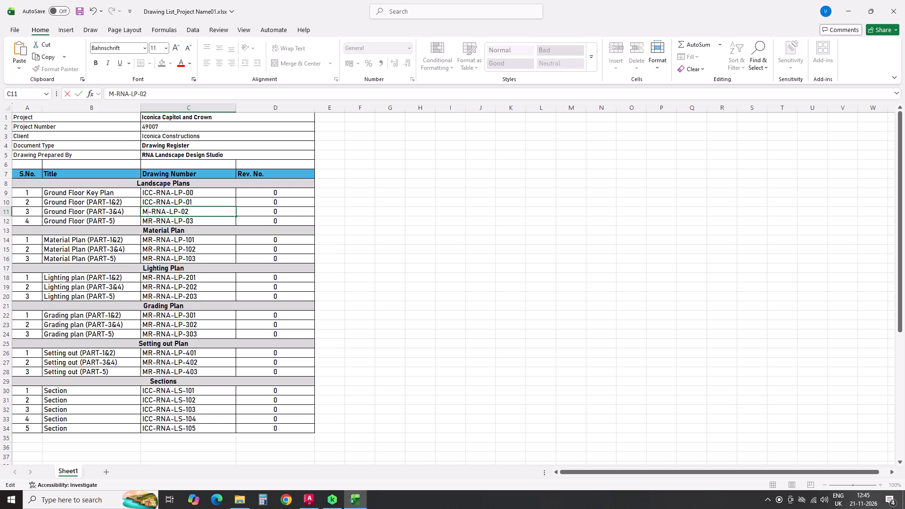
{"action": "type", "text": "II"}
{"action": "key", "text": "BackSpace"}
{"action": "key", "text": "BackSpace"}
{"action": "key", "text": "BackSpace"}
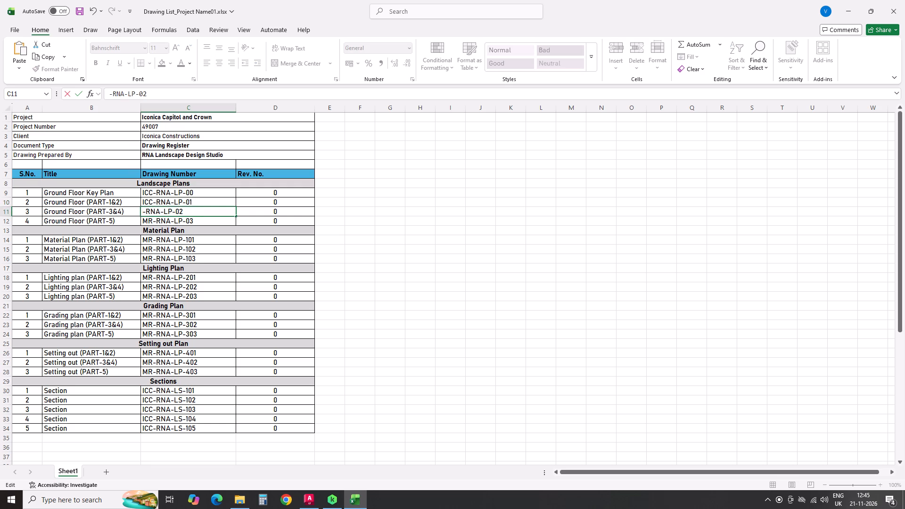
{"action": "type", "text": "ICC"}
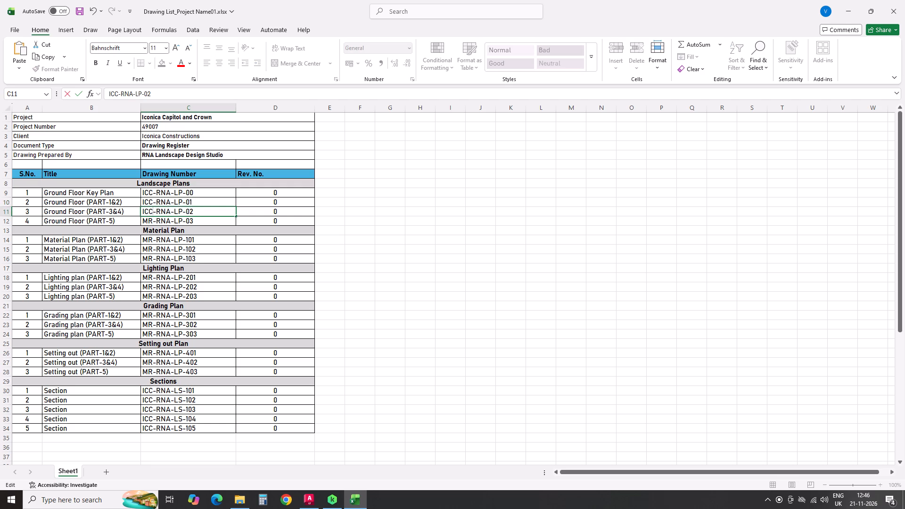
{"action": "left_click", "coordinate": [409, 242]}
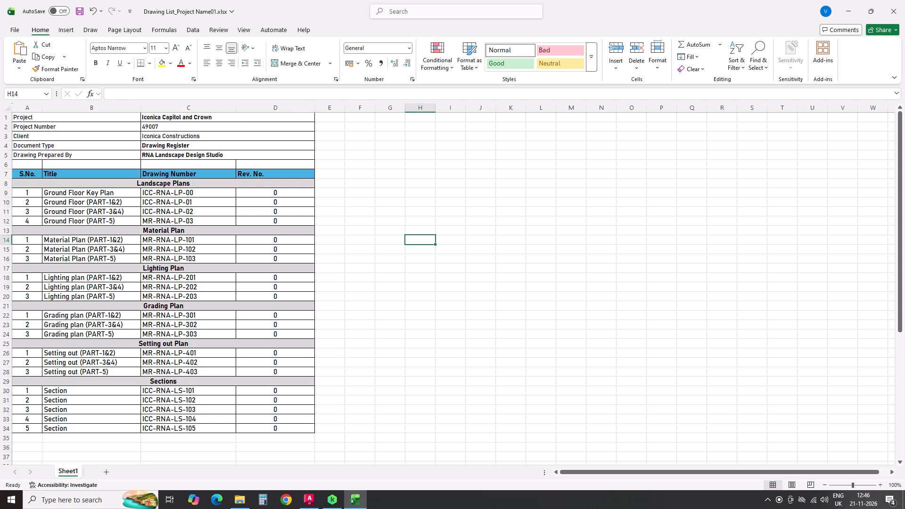
Retitle the first Landscape Plans entry in B9 as Terrace Floor Key Plan.
{"action": "double_click", "coordinate": [112, 192]}
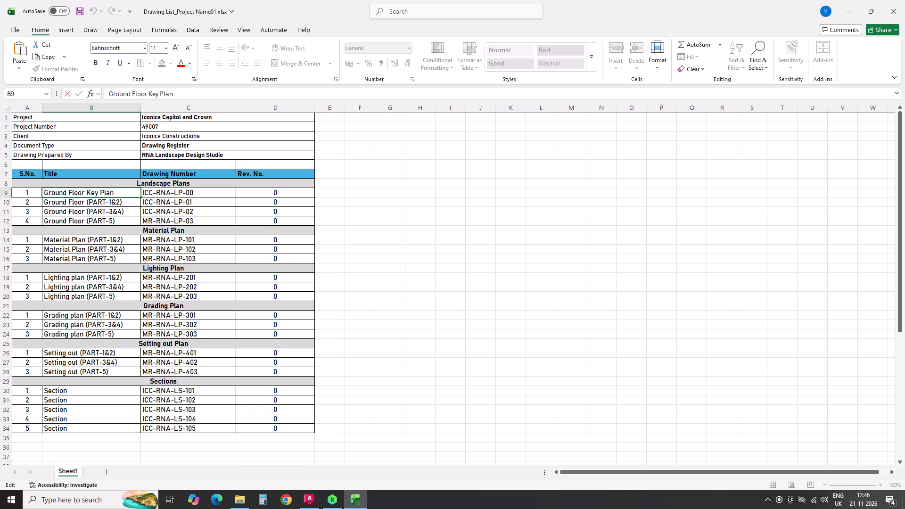
{"action": "key", "text": "Left"}
{"action": "key", "text": "Left"}
{"action": "key", "text": "Left"}
{"action": "key", "text": "Left"}
{"action": "key", "text": "Left"}
{"action": "key", "text": "Left"}
{"action": "key", "text": "Left"}
{"action": "key", "text": "Left"}
{"action": "key", "text": "Left"}
{"action": "key", "text": "Left"}
{"action": "key", "text": "Left"}
{"action": "key", "text": "Left"}
{"action": "key", "text": "Left"}
{"action": "key", "text": "Left"}
{"action": "key", "text": "BackSpace"}
{"action": "key", "text": "BackSpace"}
{"action": "key", "text": "BackSpace"}
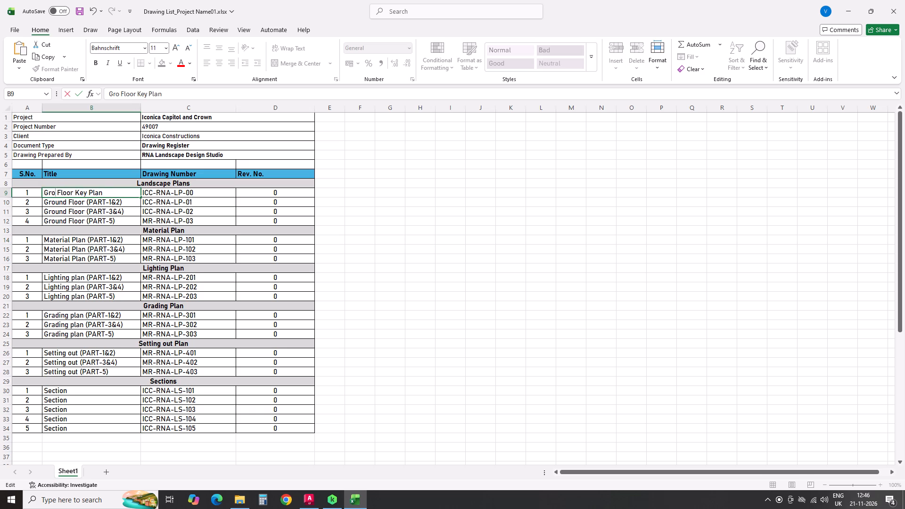
{"action": "key", "text": "BackSpace"}
{"action": "key", "text": "BackSpace"}
{"action": "key", "text": "BackSpace"}
{"action": "type", "text": "TERR"}
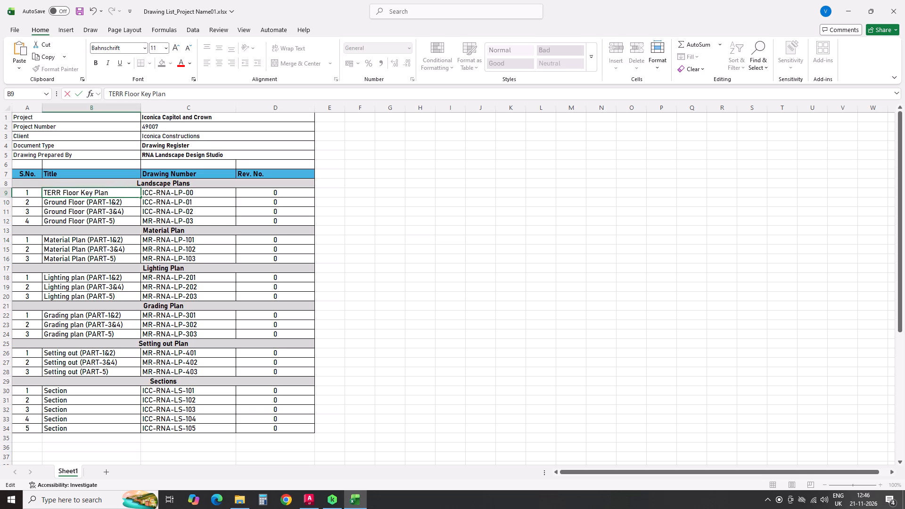
{"action": "key", "text": "BackSpace"}
{"action": "key", "text": "BackSpace"}
{"action": "key", "text": "BackSpace"}
{"action": "type", "text": "errace"}
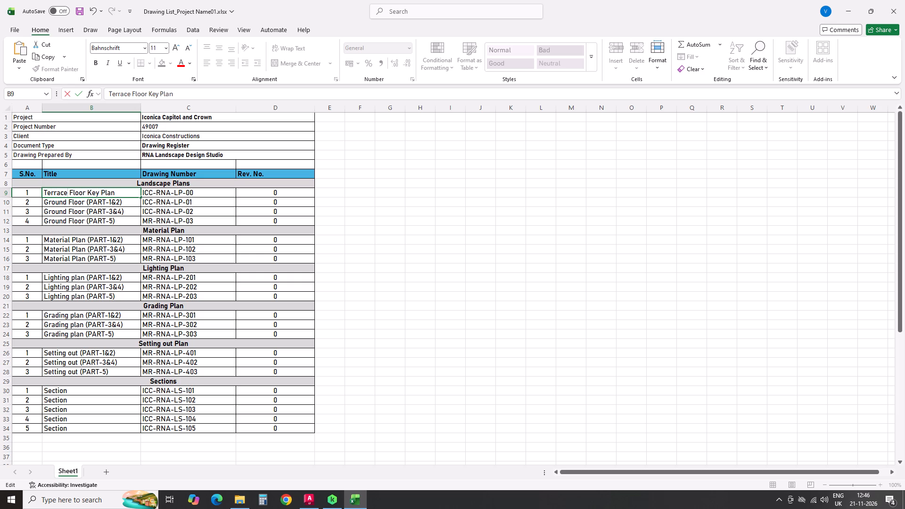
Retitle the second Landscape Plans entry in B10 as Terrace Floor (PART-1).
{"action": "double_click", "coordinate": [66, 203]}
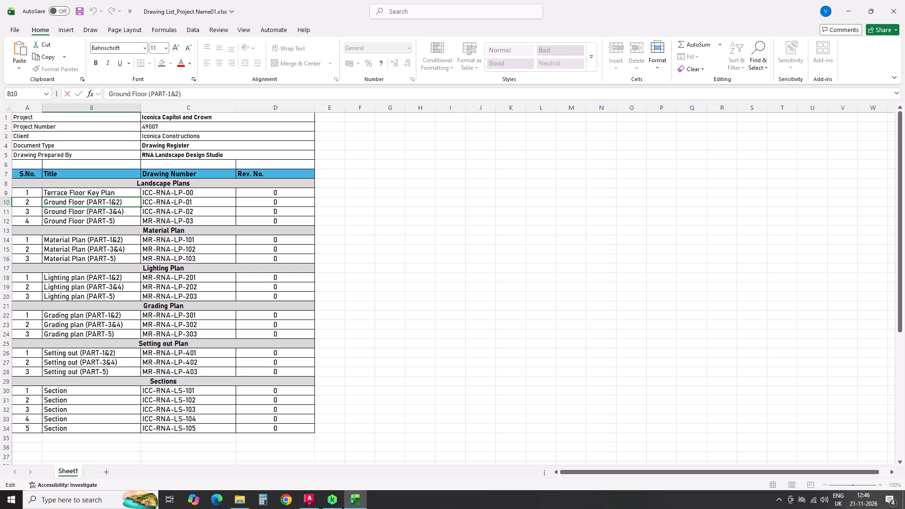
{"action": "key", "text": "BackSpace"}
{"action": "key", "text": "BackSpace"}
{"action": "key", "text": "BackSpace"}
{"action": "key", "text": "BackSpace"}
{"action": "key", "text": "BackSpace"}
{"action": "key", "text": "BackSpace"}
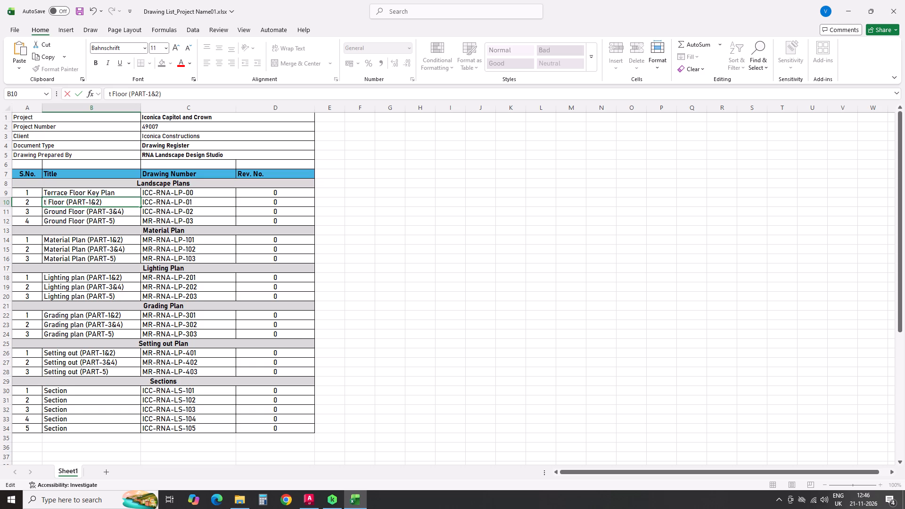
{"action": "key", "text": "BackSpace"}
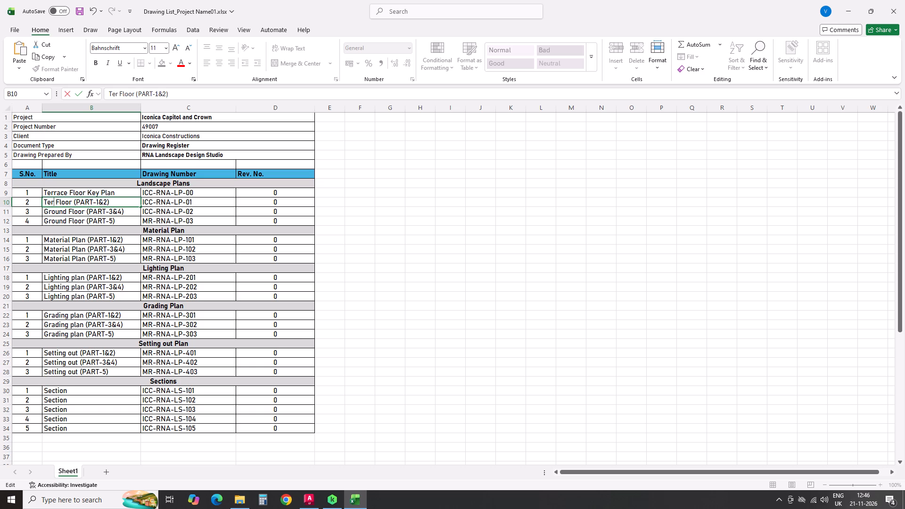
{"action": "key", "text": "BackSpace"}
{"action": "key", "text": "BackSpace"}
{"action": "type", "text": "ce"}
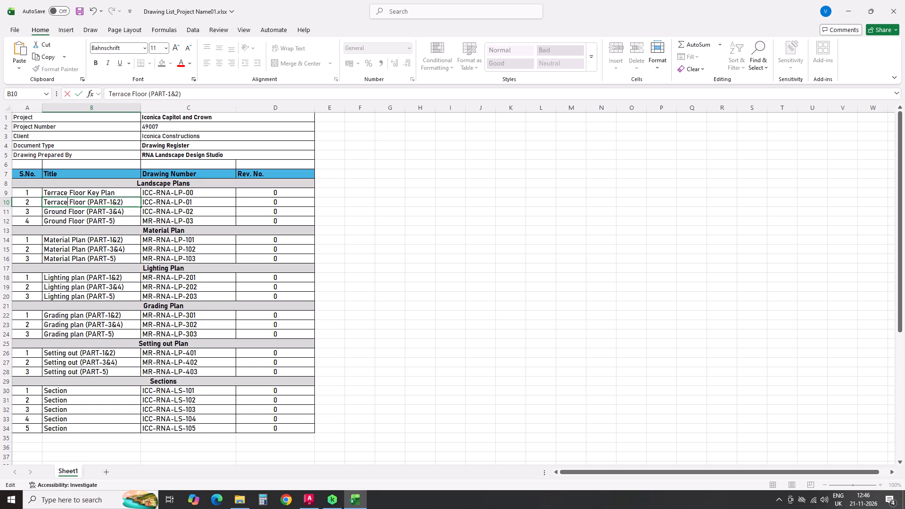
{"action": "left_click", "coordinate": [119, 201]}
{"action": "key", "text": "BackSpace"}
{"action": "key", "text": "BackSpace"}
{"action": "key", "text": "Down"}
{"action": "key", "text": "Left"}
{"action": "key", "text": "BackSpace"}
{"action": "key", "text": "1"}
{"action": "left_click", "coordinate": [554, 246]}
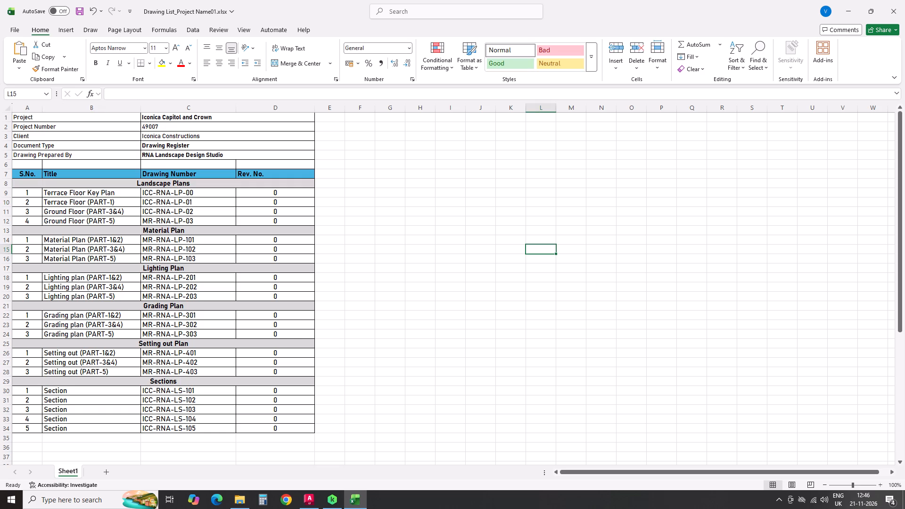
Fill the B10 title down into B11 and change the copy to Terrace Floor (PART-2).
{"action": "left_click", "coordinate": [122, 202]}
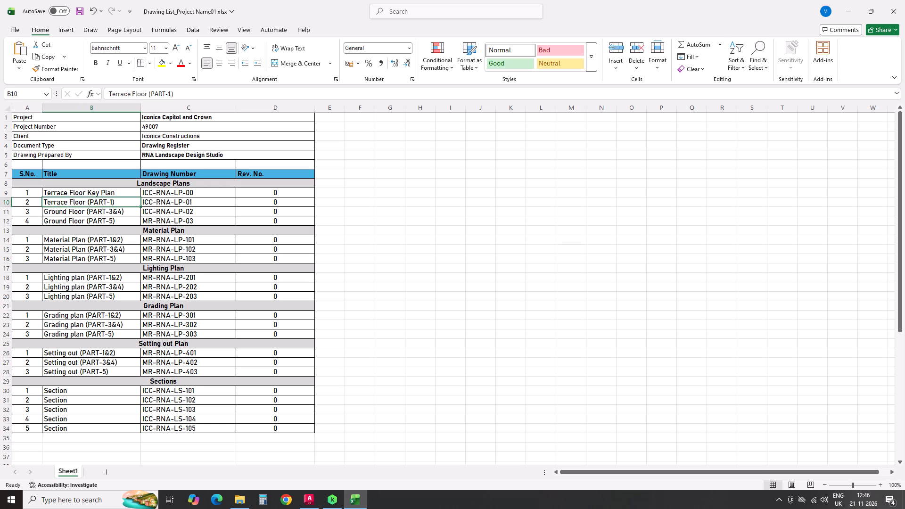
{"action": "left_click_drag", "start_coordinate": [141, 207], "coordinate": [140, 214]}
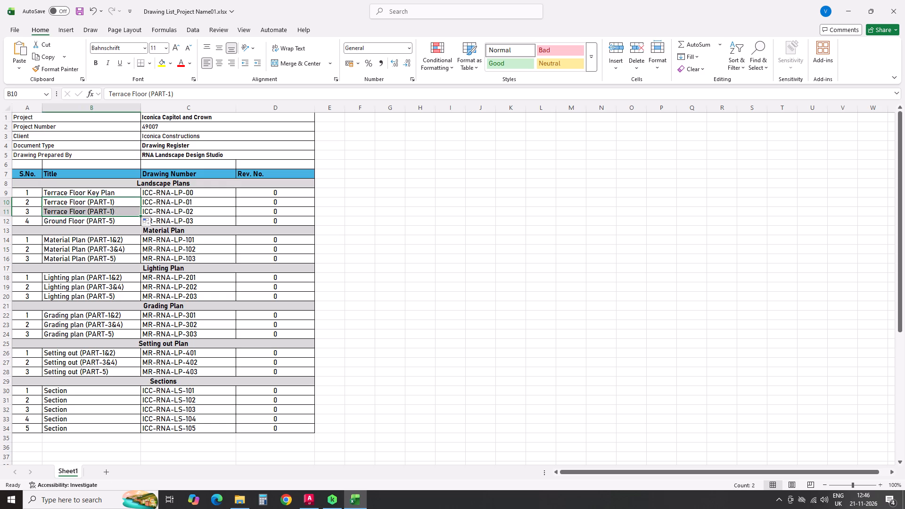
{"action": "double_click", "coordinate": [113, 212]}
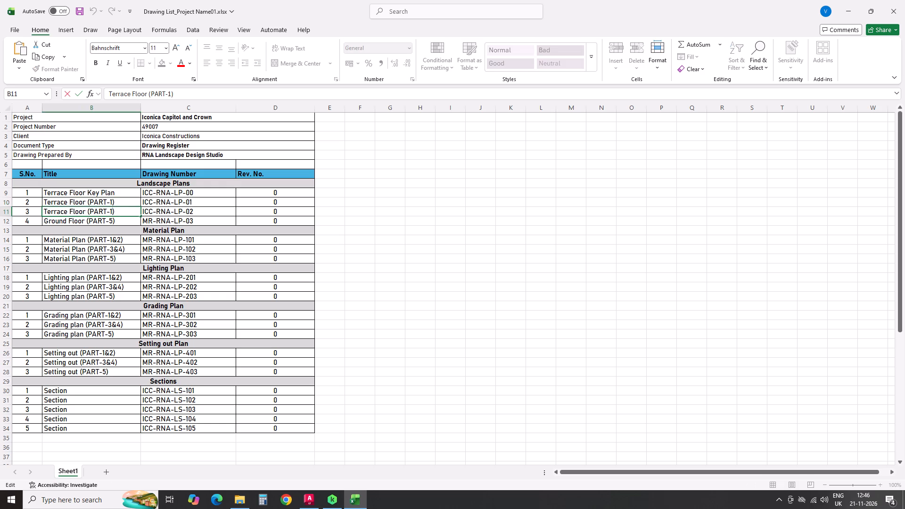
{"action": "key", "text": "BackSpace"}
{"action": "key", "text": "2"}
{"action": "left_click", "coordinate": [526, 202]}
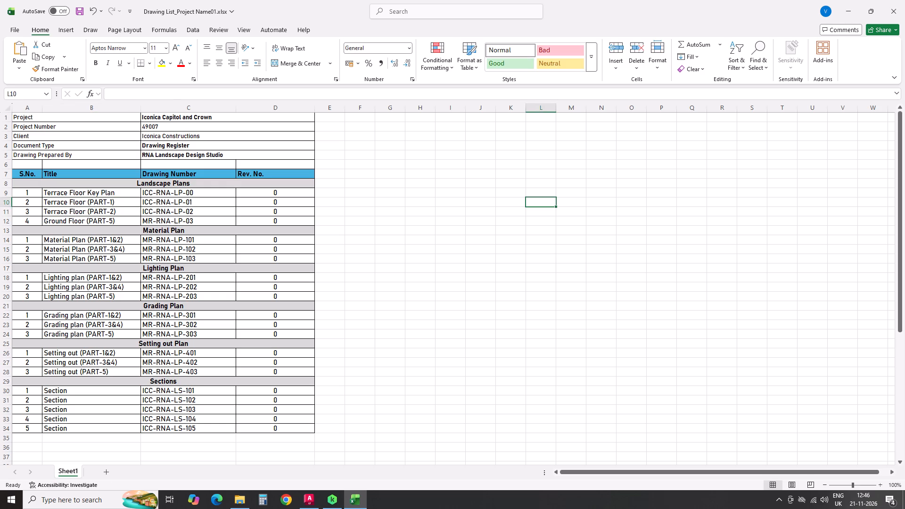
Clear the contents of the fourth Landscape Plans entry in row 12.
{"action": "left_click", "coordinate": [106, 220]}
{"action": "key", "text": "BackSpace"}
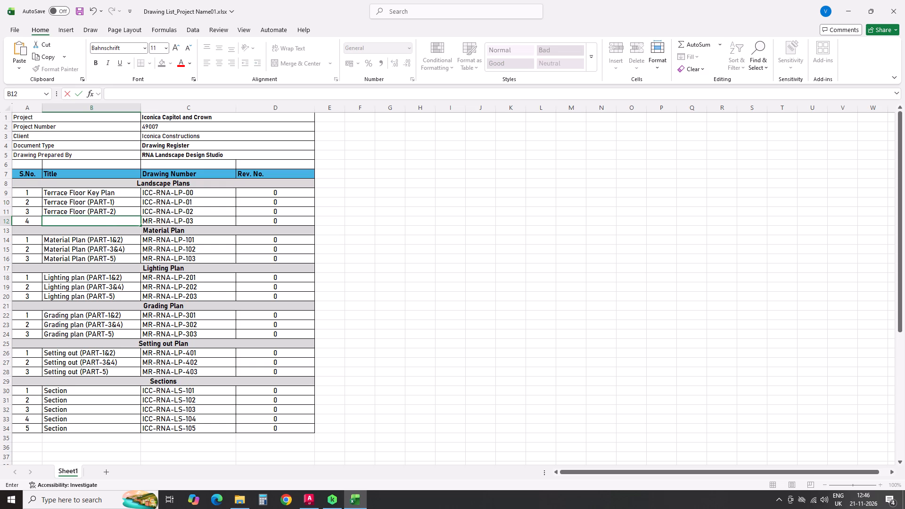
{"action": "left_click", "coordinate": [446, 203]}
{"action": "left_click_drag", "start_coordinate": [324, 221], "coordinate": [174, 218]}
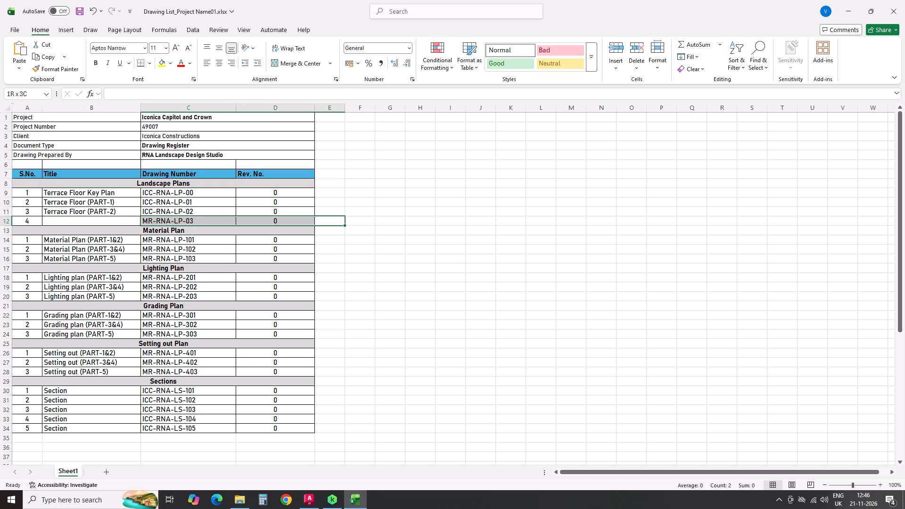
{"action": "left_click_drag", "start_coordinate": [174, 218], "coordinate": [34, 218]}
{"action": "key", "text": "Delete"}
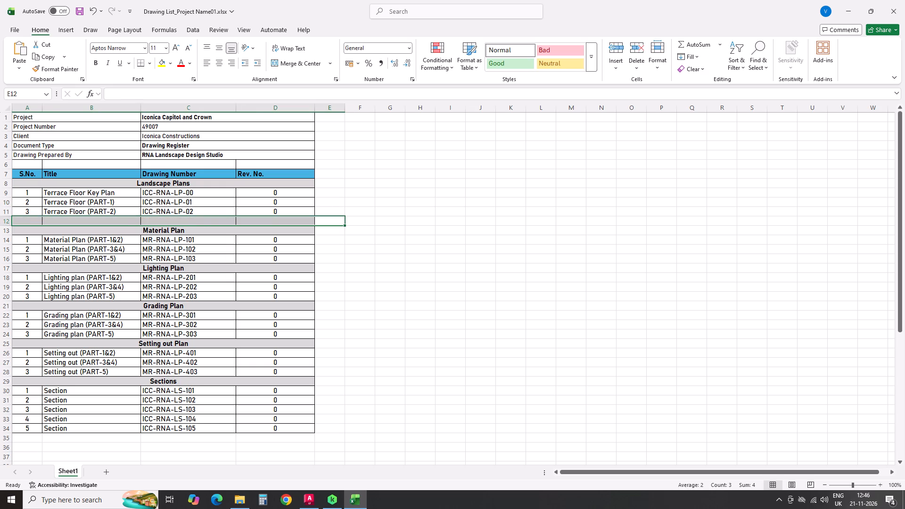
Retitle the first Material Plan entry in B14 as Material Plan (PART-1).
{"action": "left_click", "coordinate": [565, 236]}
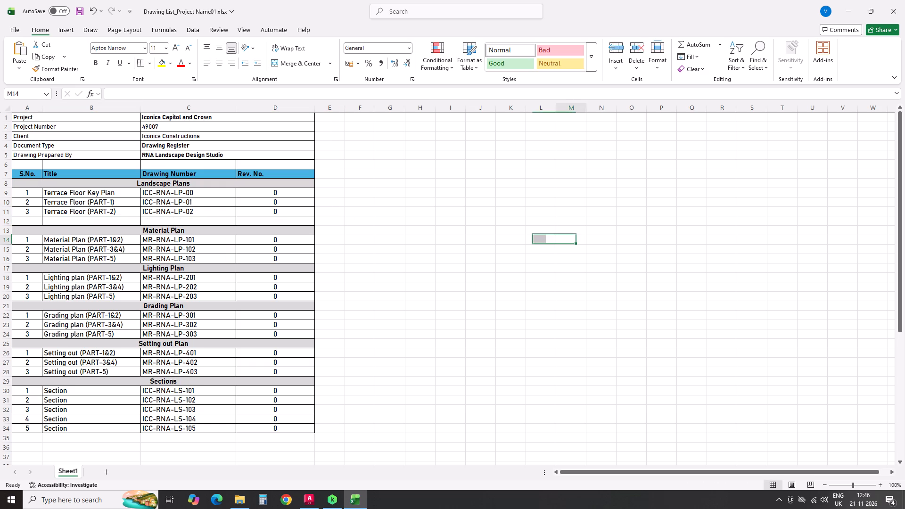
{"action": "double_click", "coordinate": [128, 239]}
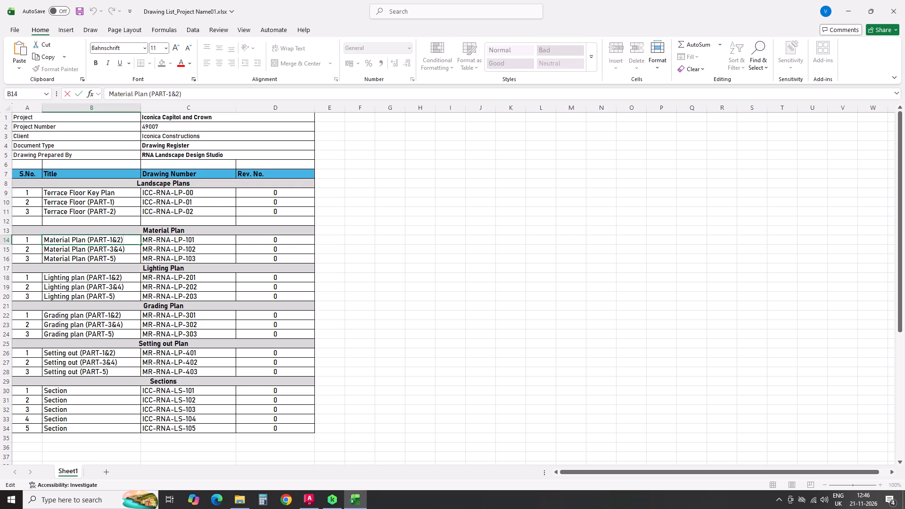
{"action": "key", "text": "BackSpace"}
{"action": "key", "text": "BackSpace"}
{"action": "key", "text": "BackSpace"}
{"action": "key", "text": "BackSpace"}
{"action": "key", "text": "1"}
{"action": "key", "text": "shift+underscore"}
{"action": "key", "text": "BackSpace"}
{"action": "key", "text": "shift+parenright"}
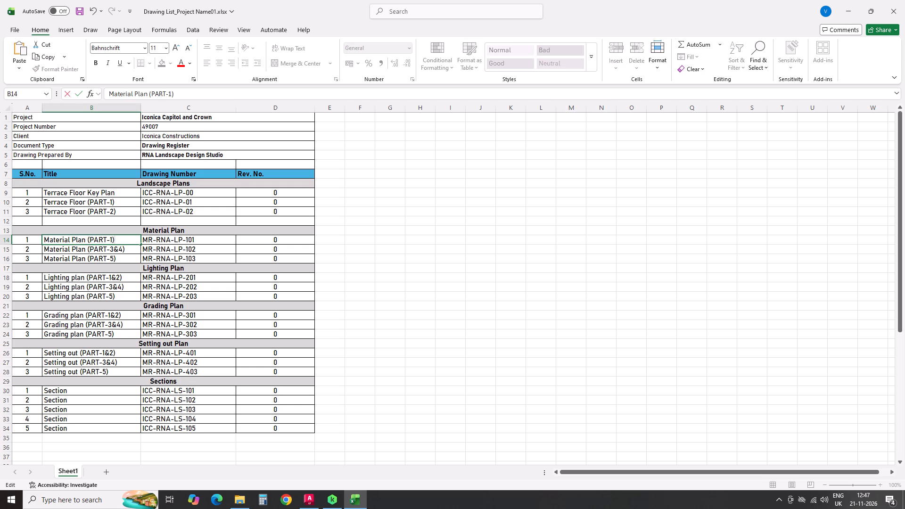
{"action": "left_click", "coordinate": [528, 207]}
Fill the B14 title down into B15 and change the copy to Material Plan (PART-2).
{"action": "left_click", "coordinate": [119, 241]}
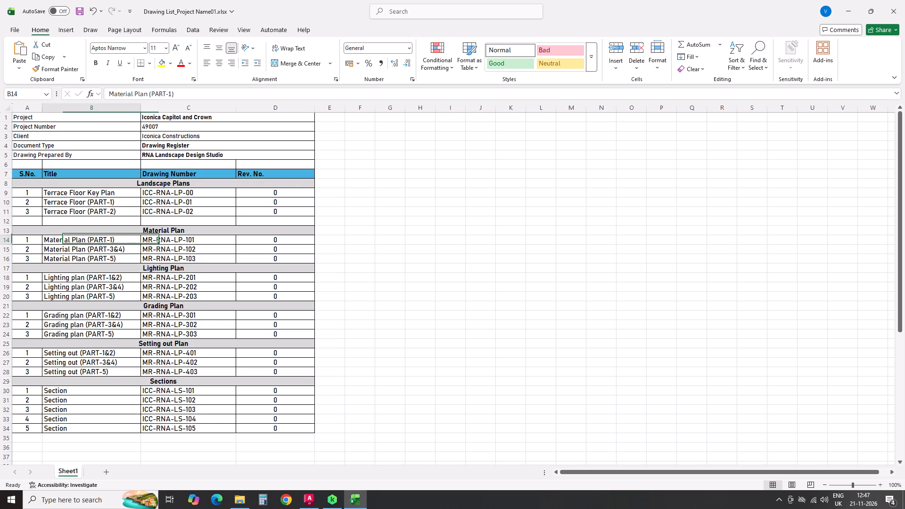
{"action": "left_click_drag", "start_coordinate": [140, 245], "coordinate": [139, 253]}
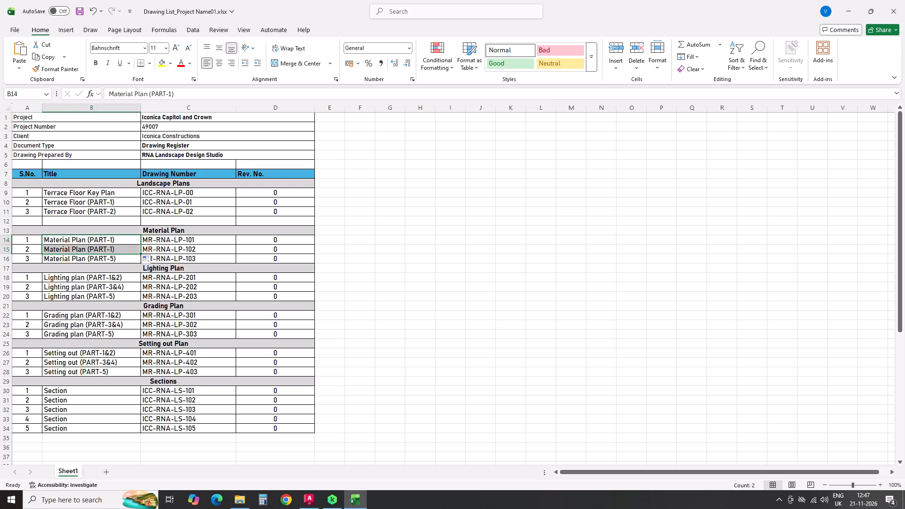
{"action": "double_click", "coordinate": [114, 250]}
{"action": "key", "text": "Left"}
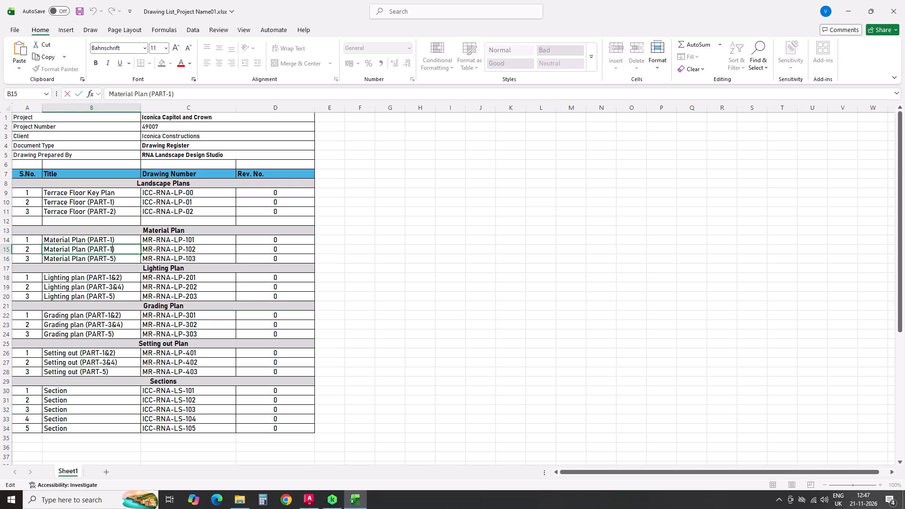
{"action": "key", "text": "BackSpace"}
{"action": "key", "text": "2"}
{"action": "left_click", "coordinate": [440, 210]}
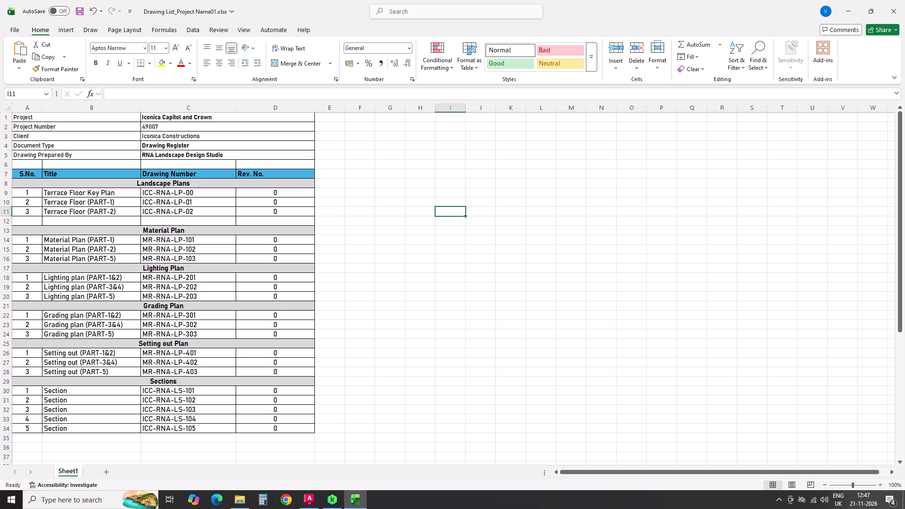
Clear the contents of the third Material Plan entry in row 16.
{"action": "left_click_drag", "start_coordinate": [328, 259], "coordinate": [5, 259]}
{"action": "key", "text": "Delete"}
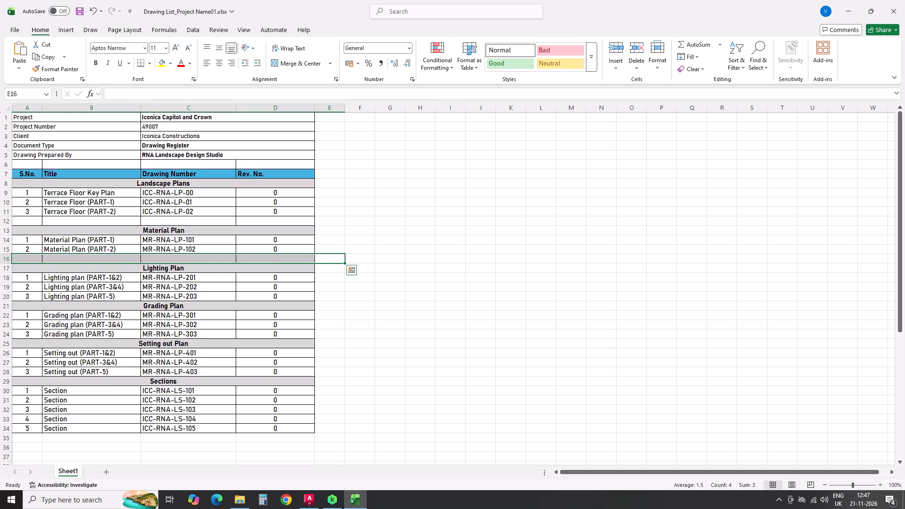
{"action": "left_click", "coordinate": [501, 267]}
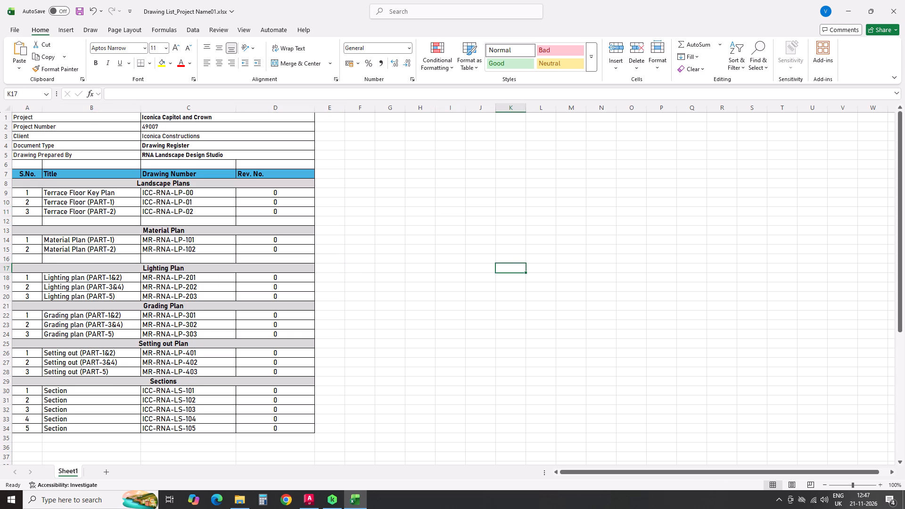
Replace the prefix of the second Material Plan drawing number in C15 so it reads ICC-RNA-LP-102.
{"action": "double_click", "coordinate": [149, 251]}
{"action": "left_click", "coordinate": [151, 248]}
{"action": "key", "text": "BackSpace"}
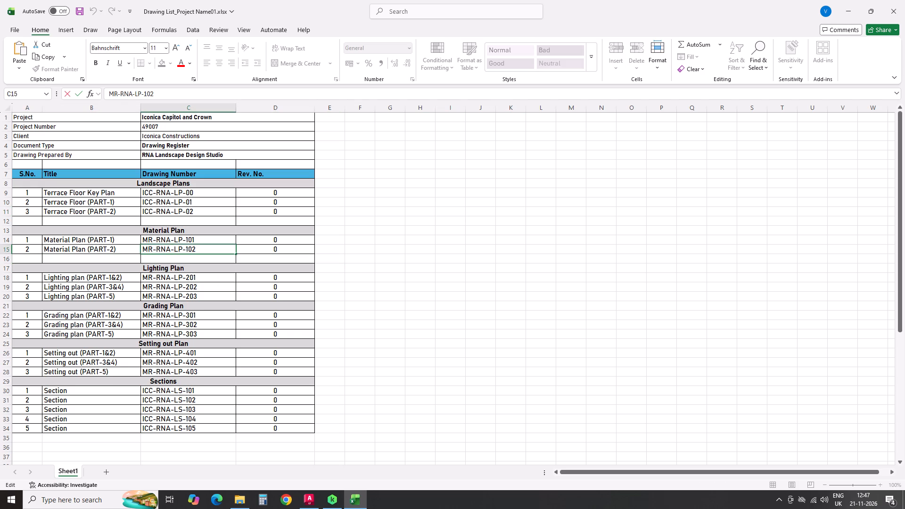
{"action": "key", "text": "BackSpace"}
{"action": "key", "text": "BackSpace"}
{"action": "type", "text": "icc"}
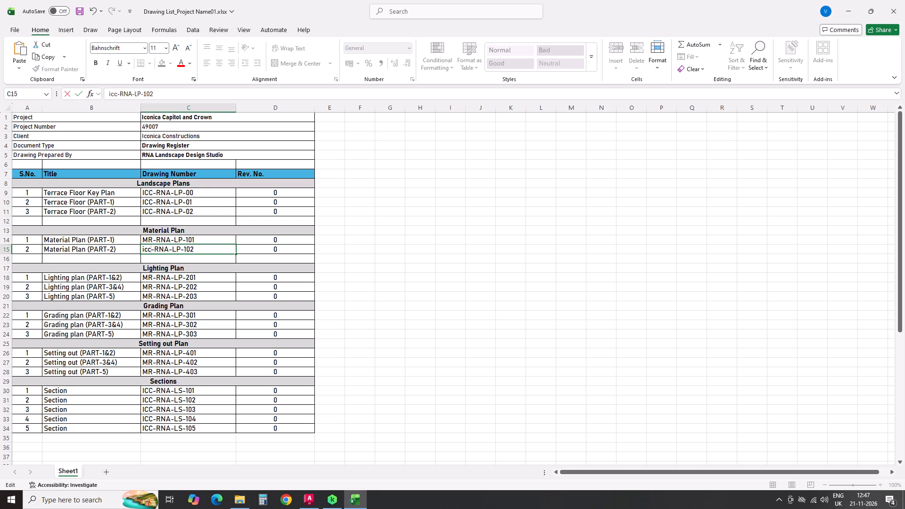
{"action": "key", "text": "BackSpace"}
{"action": "key", "text": "BackSpace"}
{"action": "type", "text": "ICC"}
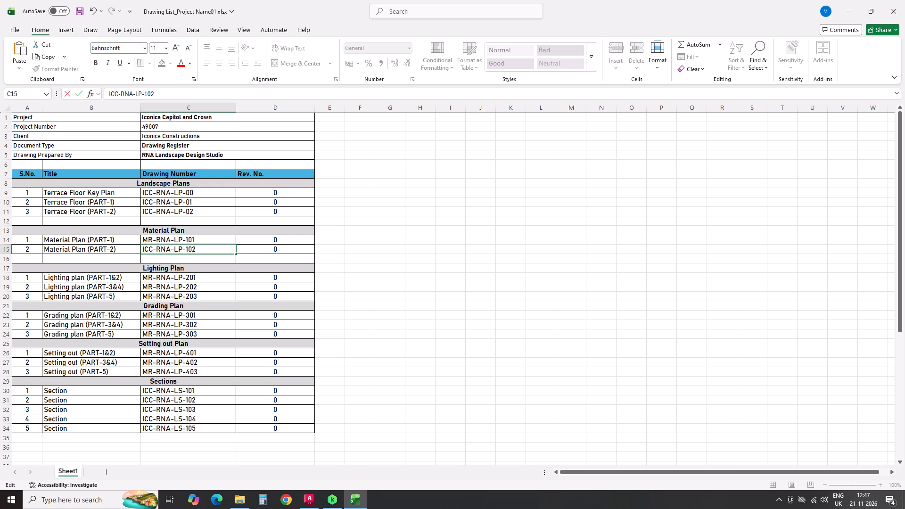
Replace the prefix of the first Material Plan drawing number in C14 so it reads ICC-RNA-LP-101.
{"action": "double_click", "coordinate": [152, 239]}
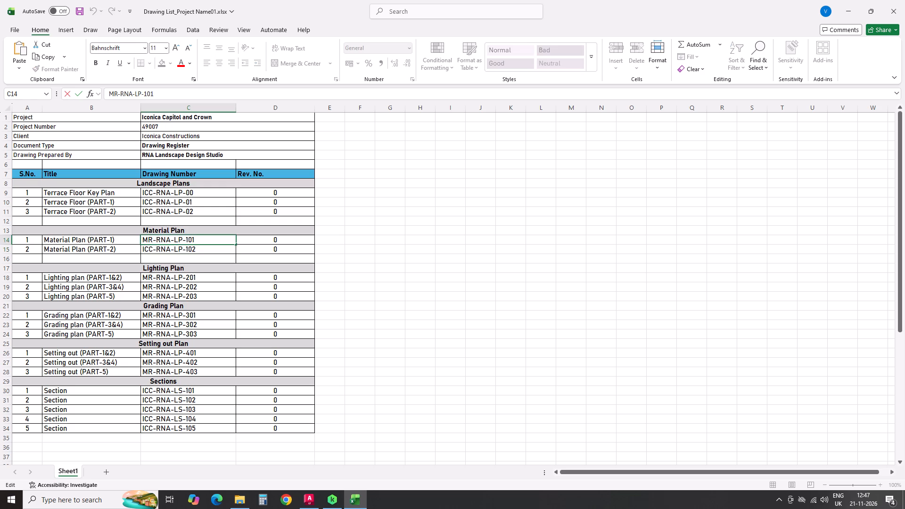
{"action": "key", "text": "BackSpace"}
{"action": "key", "text": "BackSpace"}
{"action": "type", "text": "ICC"}
{"action": "left_click", "coordinate": [436, 187]}
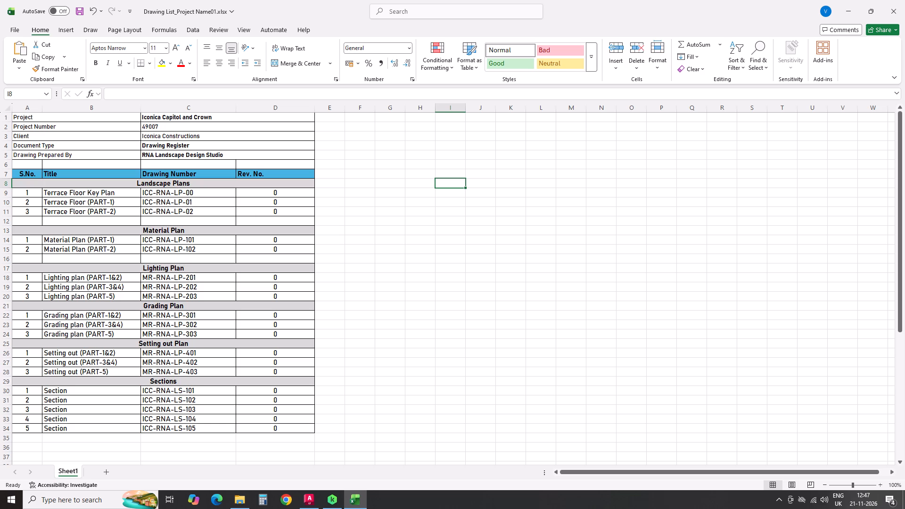
{"action": "left_click", "coordinate": [463, 263]}
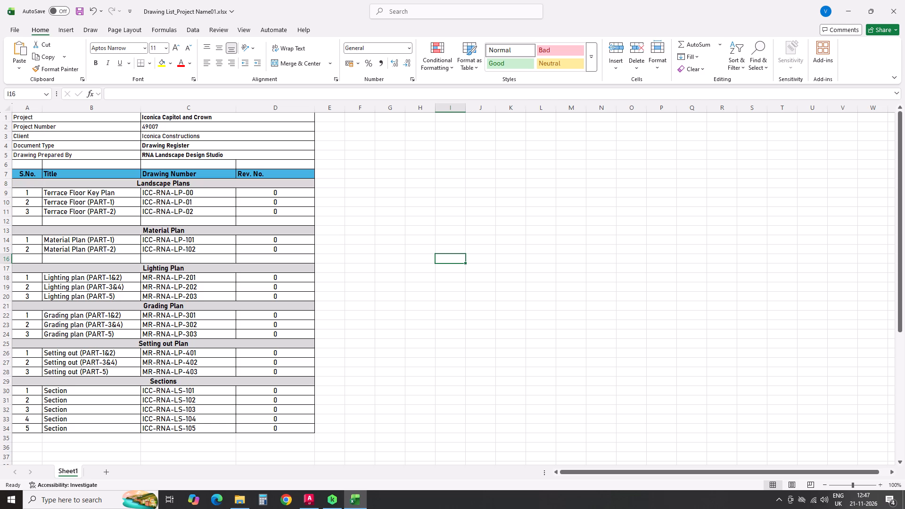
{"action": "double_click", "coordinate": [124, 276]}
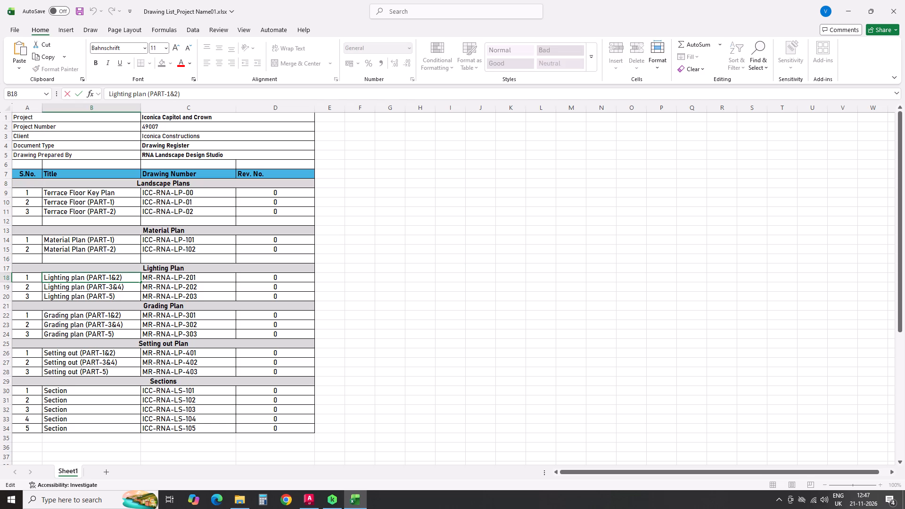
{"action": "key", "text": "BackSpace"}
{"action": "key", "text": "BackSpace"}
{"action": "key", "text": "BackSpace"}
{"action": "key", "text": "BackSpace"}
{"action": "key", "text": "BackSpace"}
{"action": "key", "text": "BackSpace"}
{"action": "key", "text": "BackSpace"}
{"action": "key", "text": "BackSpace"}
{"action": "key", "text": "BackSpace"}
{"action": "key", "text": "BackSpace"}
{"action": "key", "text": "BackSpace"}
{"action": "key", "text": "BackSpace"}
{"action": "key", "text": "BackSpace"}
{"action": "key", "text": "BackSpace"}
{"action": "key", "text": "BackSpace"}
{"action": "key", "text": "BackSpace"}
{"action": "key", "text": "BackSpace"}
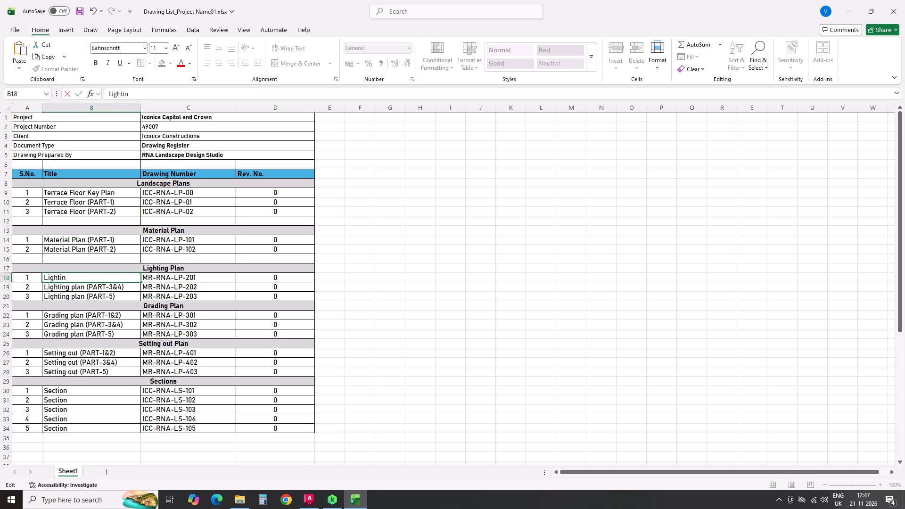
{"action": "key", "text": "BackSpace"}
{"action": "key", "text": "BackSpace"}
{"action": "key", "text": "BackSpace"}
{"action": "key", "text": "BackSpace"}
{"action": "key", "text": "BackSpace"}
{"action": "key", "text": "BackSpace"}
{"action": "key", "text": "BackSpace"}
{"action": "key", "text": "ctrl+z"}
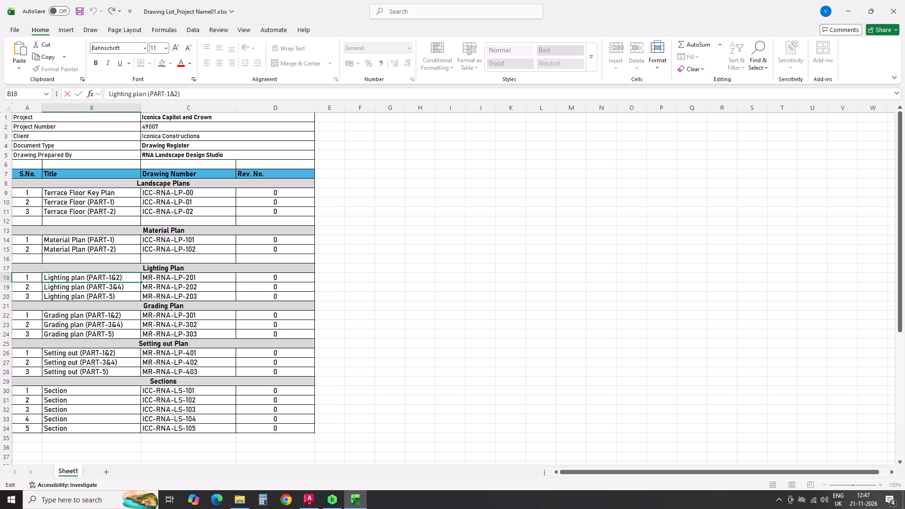
Retitle the first Lighting Plan entry in B18 as Lighting plan (PART-1).
{"action": "key", "text": "Left"}
{"action": "key", "text": "Left"}
{"action": "key", "text": "Down"}
{"action": "key", "text": "Left"}
{"action": "key", "text": "BackSpace"}
{"action": "key", "text": "BackSpace"}
Retitle the second Lighting Plan entry in B19 as Lighting plan (PART-2).
{"action": "double_click", "coordinate": [118, 288]}
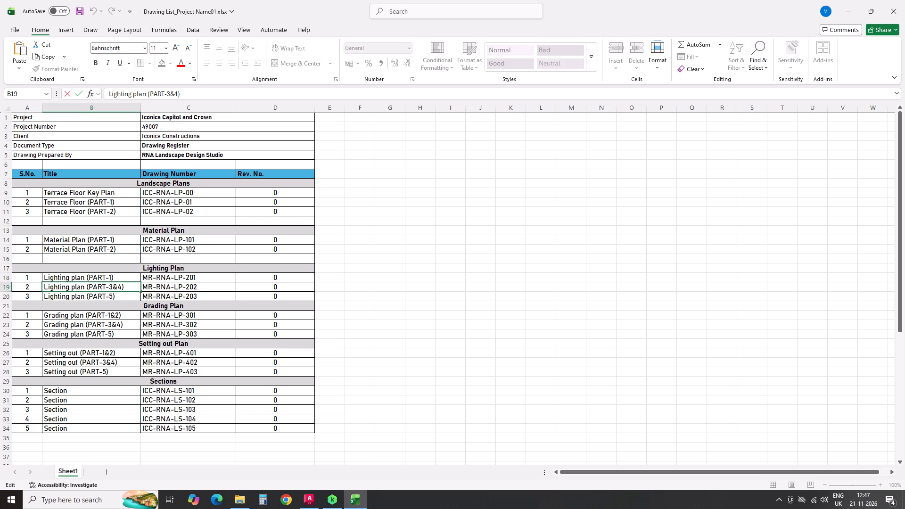
{"action": "left_click", "coordinate": [121, 289]}
{"action": "key", "text": "BackSpace"}
{"action": "key", "text": "BackSpace"}
{"action": "key", "text": "BackSpace"}
{"action": "key", "text": "2"}
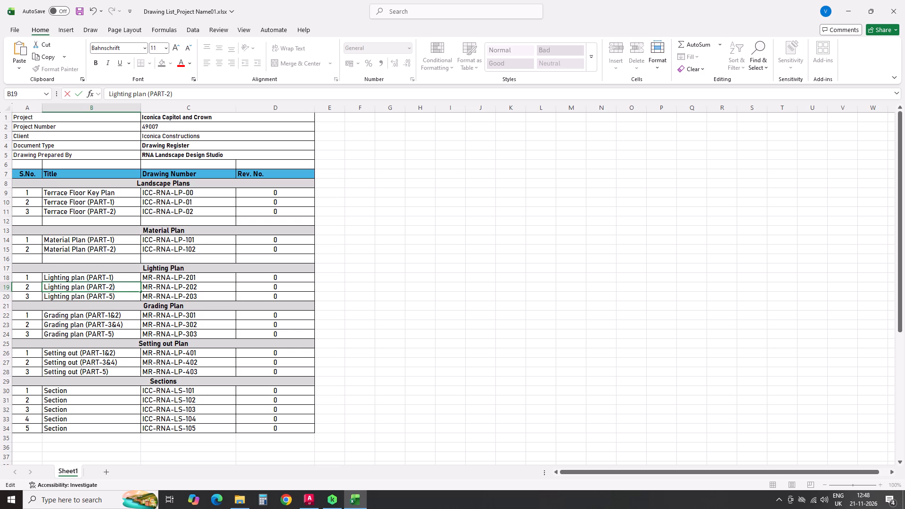
{"action": "left_click", "coordinate": [123, 297]}
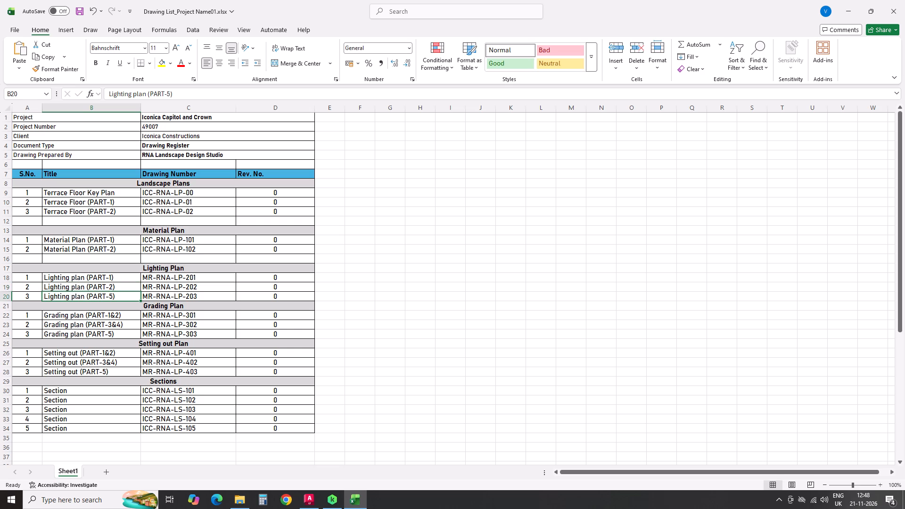
Clear the contents of the third Lighting Plan entry in row 20.
{"action": "left_click_drag", "start_coordinate": [330, 294], "coordinate": [18, 297]}
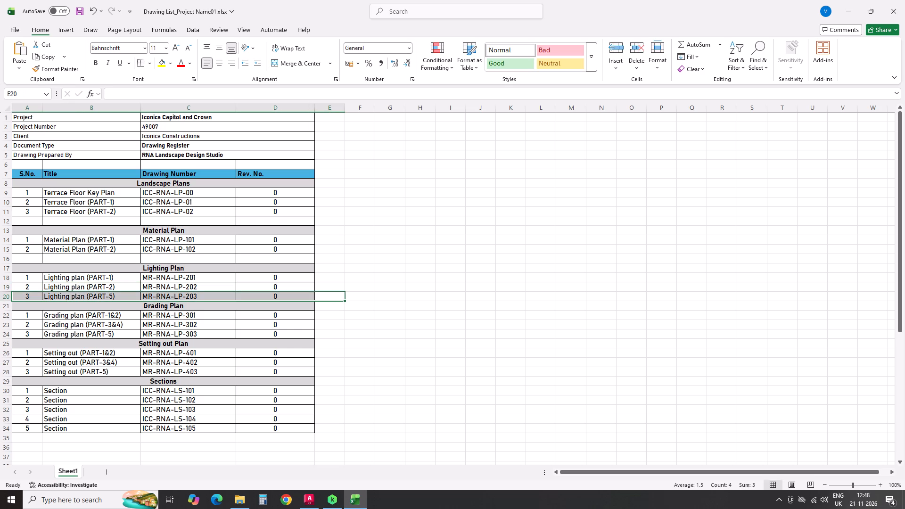
{"action": "key", "text": "Delete"}
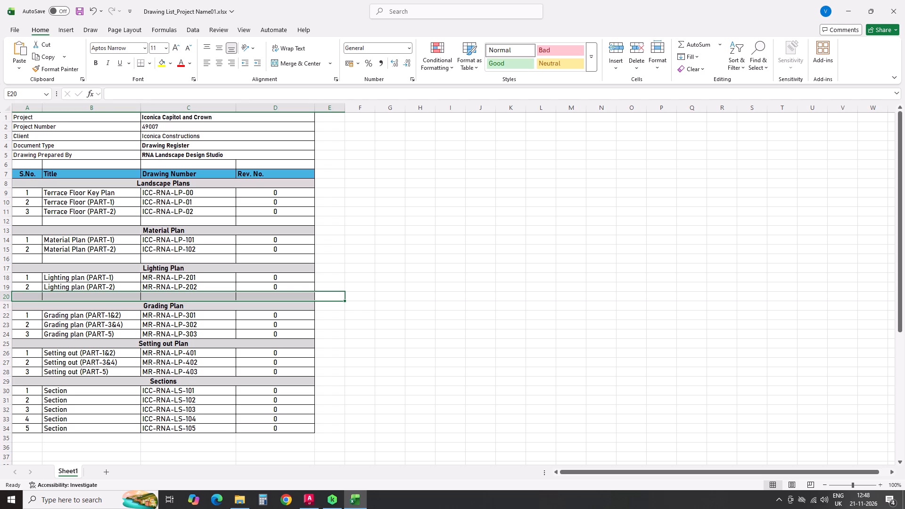
{"action": "left_click", "coordinate": [519, 298]}
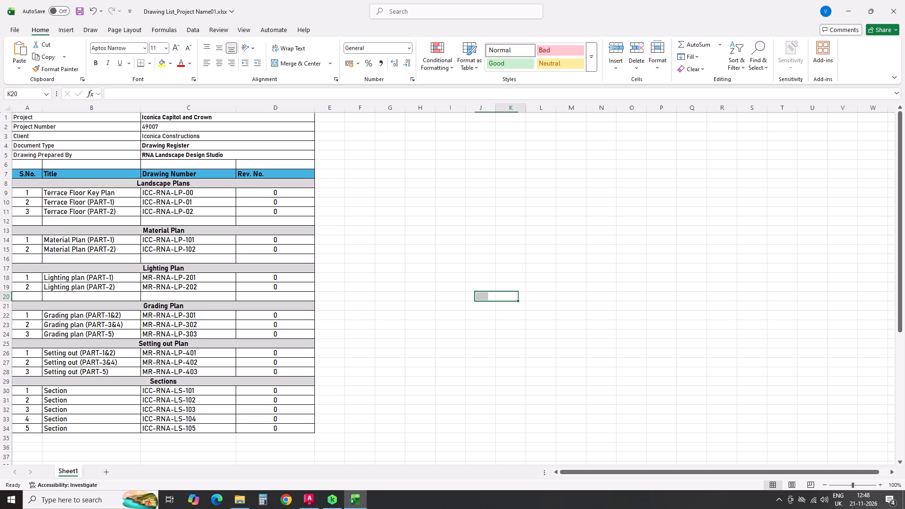
Retitle the Grading Plan entries in B22 and B23 as Grading plan (PART-1) and Grading plan (PART-2).
{"action": "double_click", "coordinate": [123, 317]}
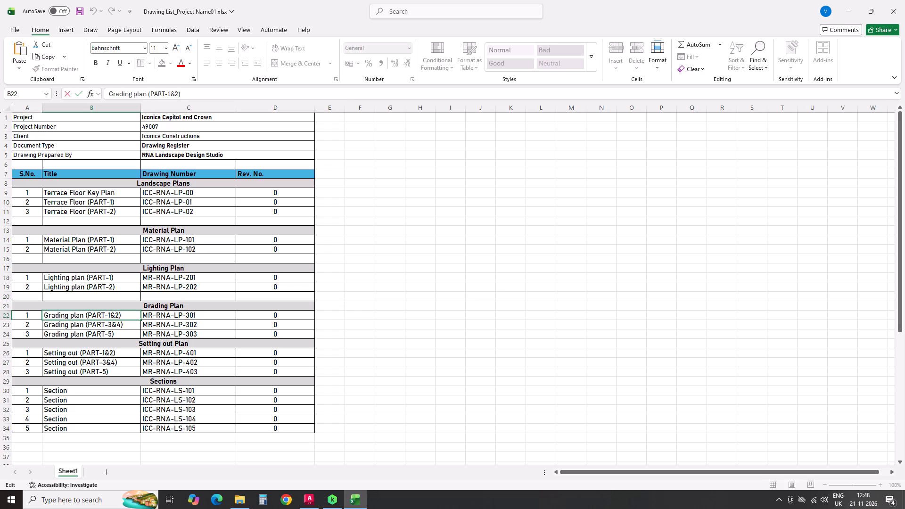
{"action": "left_click", "coordinate": [117, 315]}
{"action": "key", "text": "BackSpace"}
{"action": "key", "text": "BackSpace"}
{"action": "double_click", "coordinate": [117, 323]}
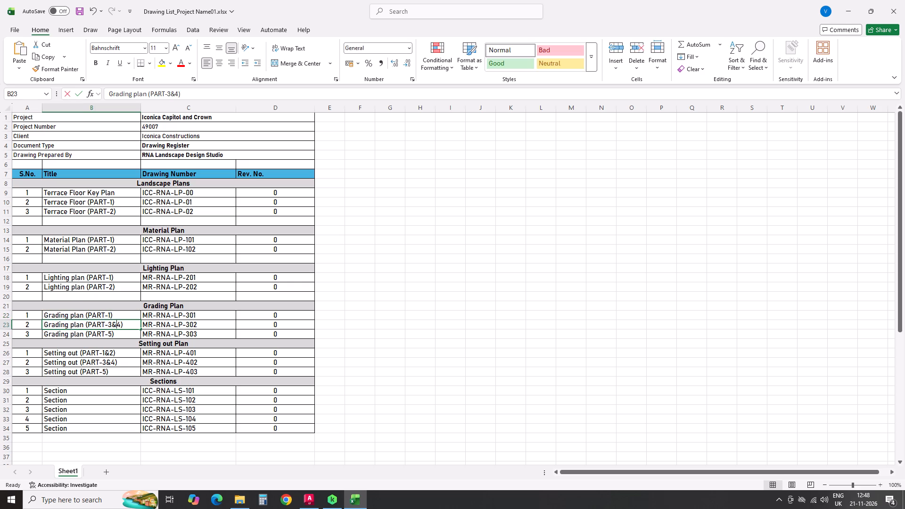
{"action": "left_click", "coordinate": [121, 323]}
{"action": "key", "text": "BackSpace"}
{"action": "key", "text": "BackSpace"}
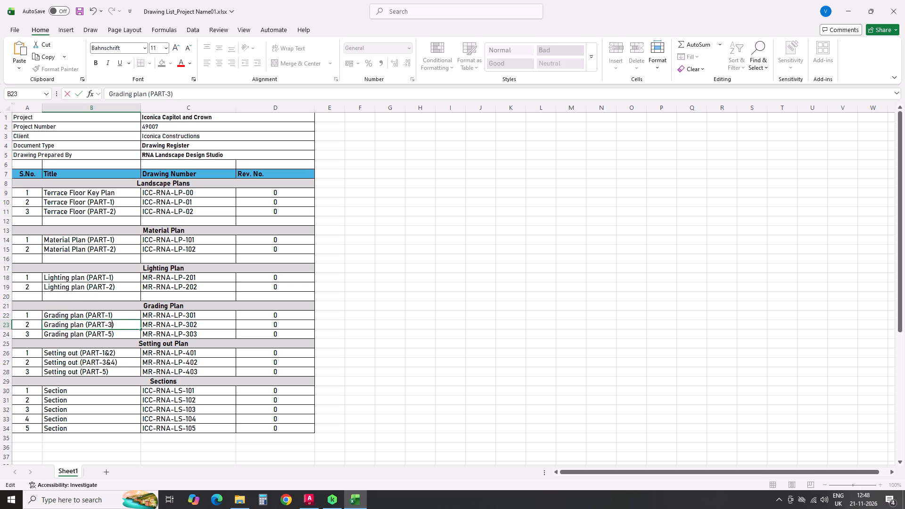
{"action": "key", "text": "BackSpace"}
{"action": "key", "text": "2"}
{"action": "left_click", "coordinate": [469, 277]}
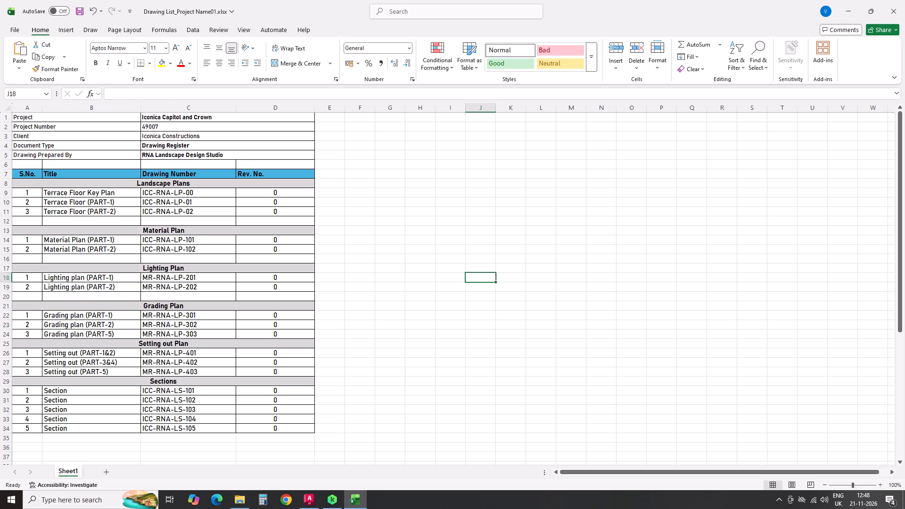
Clear the contents of the third Grading Plan entry in row 24.
{"action": "left_click_drag", "start_coordinate": [333, 334], "coordinate": [20, 337]}
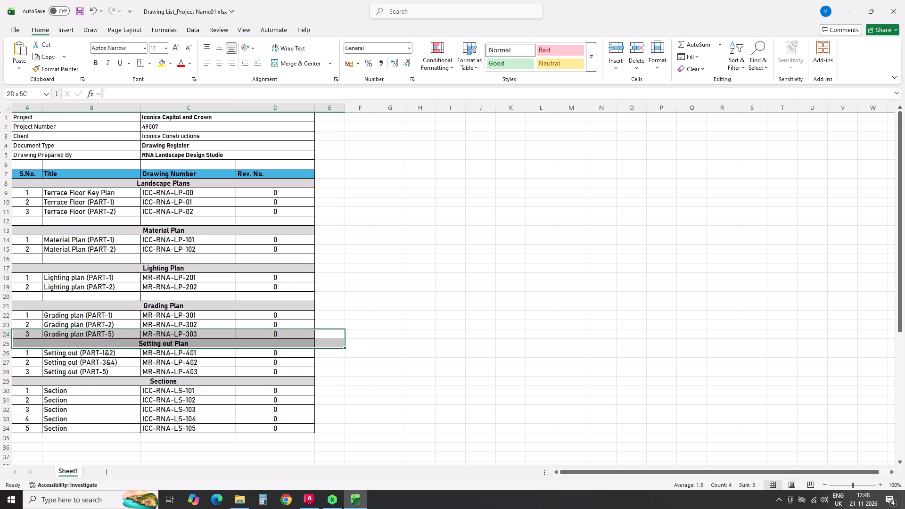
{"action": "left_click_drag", "start_coordinate": [20, 337], "coordinate": [22, 336]}
{"action": "key", "text": "Delete"}
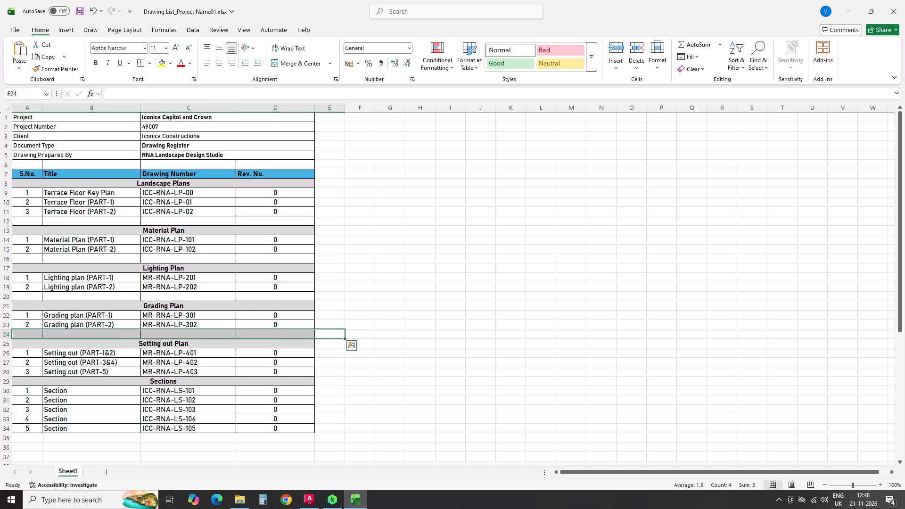
{"action": "left_click", "coordinate": [408, 274]}
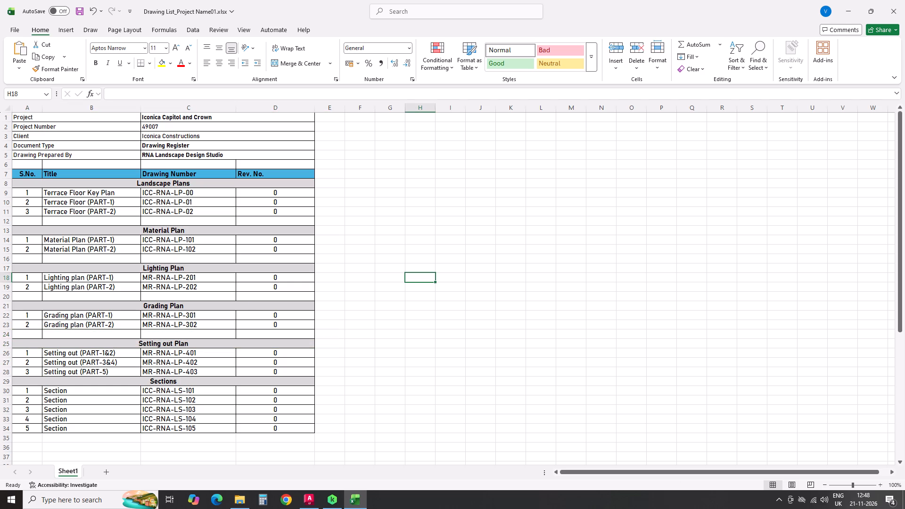
Replace the prefix of the Lighting Plan drawing numbers in C18 and C19 so they read ICC-RNA-LP-201 and ICC-RNA-LP-202.
{"action": "double_click", "coordinate": [152, 277]}
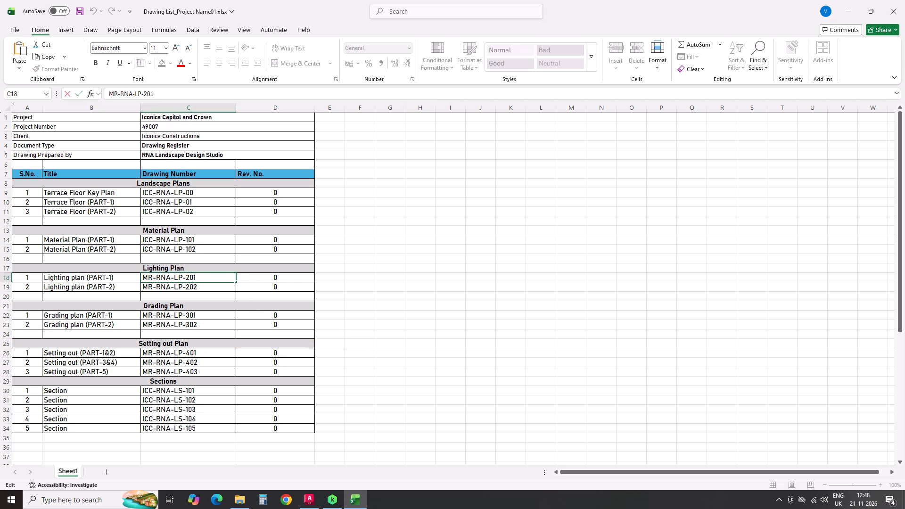
{"action": "key", "text": "BackSpace"}
{"action": "key", "text": "BackSpace"}
{"action": "type", "text": "ICC"}
{"action": "double_click", "coordinate": [152, 289]}
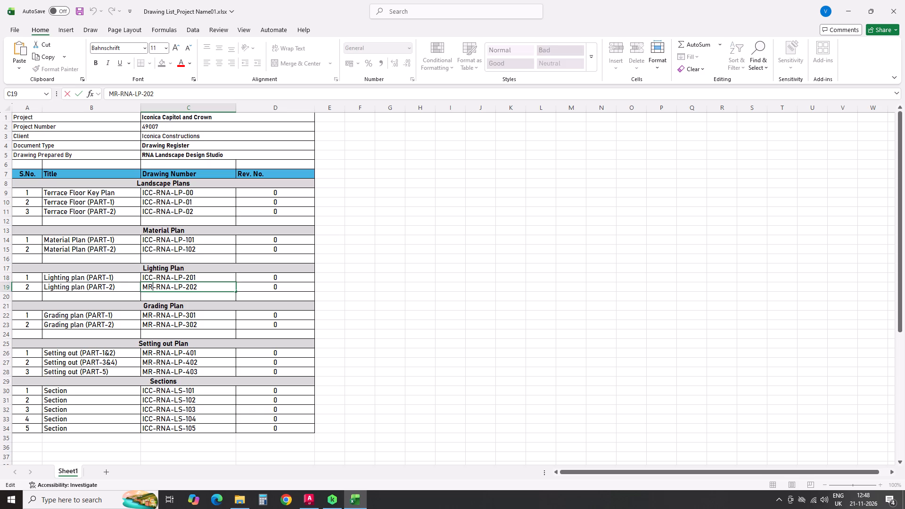
{"action": "key", "text": "BackSpace"}
{"action": "key", "text": "BackSpace"}
{"action": "type", "text": "ICC"}
{"action": "left_click", "coordinate": [505, 299]}
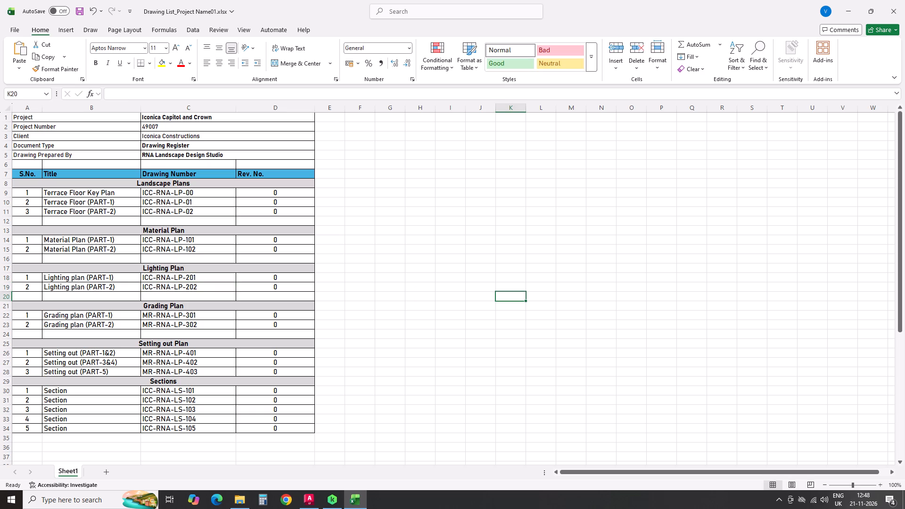
Replace the prefix of the Grading Plan drawing numbers in C22 and C23 so they read ICC-RNA-LP-301 and ICC-RNA-LP-302.
{"action": "double_click", "coordinate": [153, 316]}
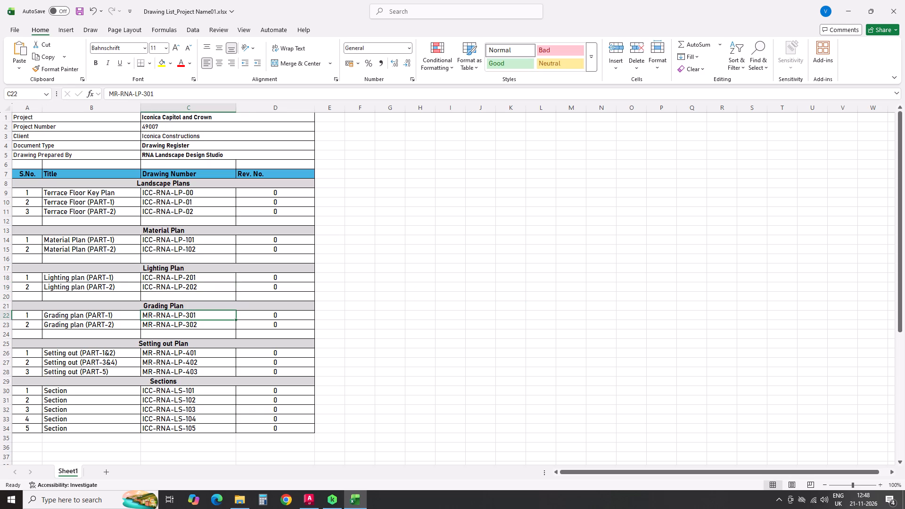
{"action": "key", "text": "BackSpace"}
{"action": "key", "text": "BackSpace"}
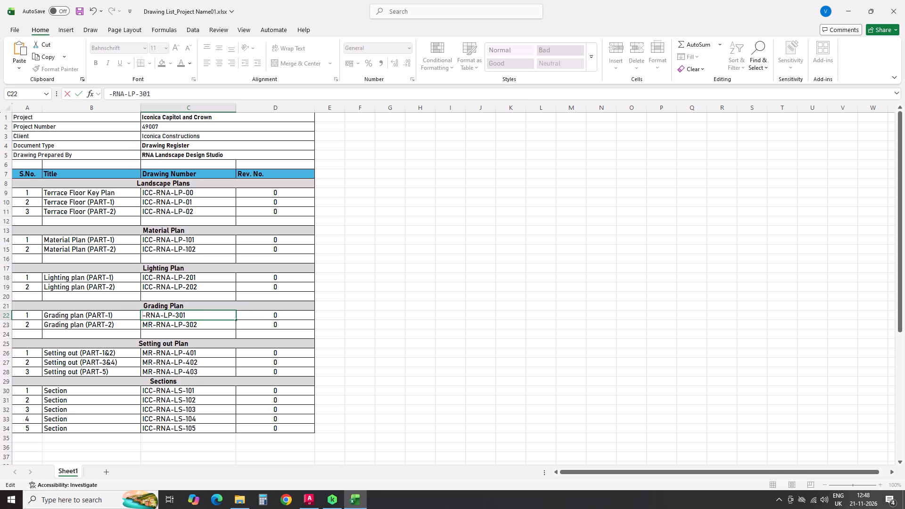
{"action": "type", "text": "ICC"}
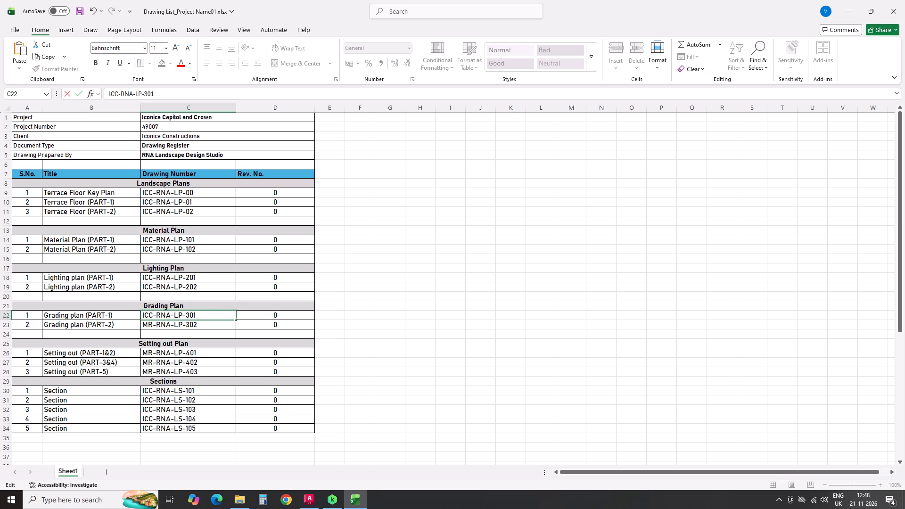
{"action": "double_click", "coordinate": [150, 323]}
{"action": "key", "text": "Right"}
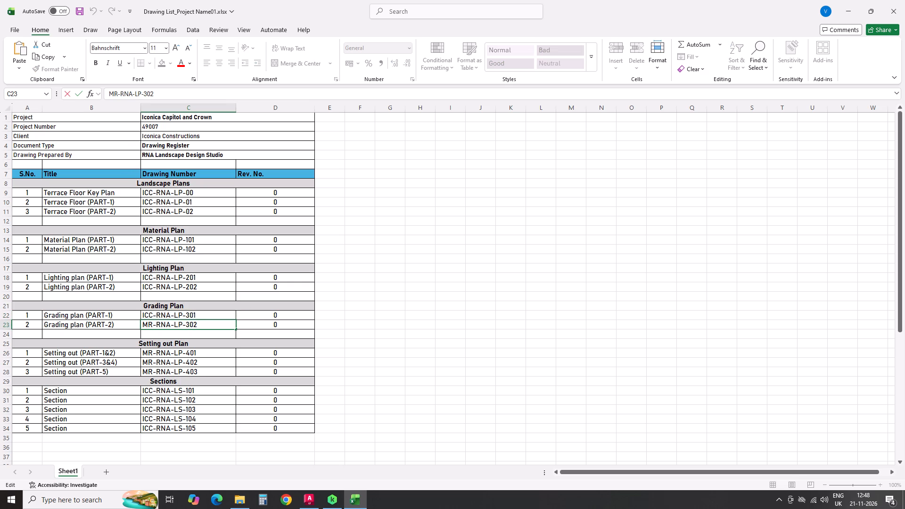
{"action": "key", "text": "BackSpace"}
{"action": "key", "text": "BackSpace"}
{"action": "key", "text": "BackSpace"}
{"action": "type", "text": "ICC"}
{"action": "left_click", "coordinate": [567, 306]}
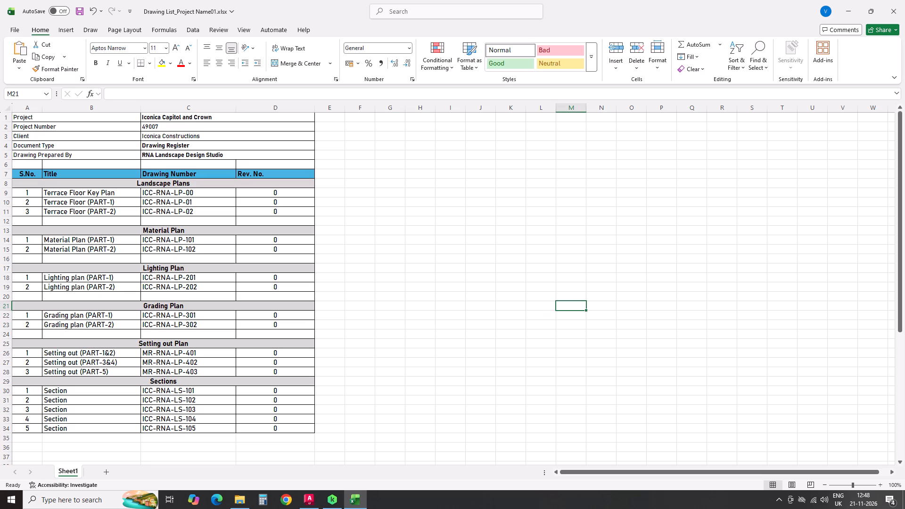
Retitle the Setting out Plan entries in B26 and B27 as Setting out (PART-1) and Setting out (PART-2).
{"action": "double_click", "coordinate": [111, 353]}
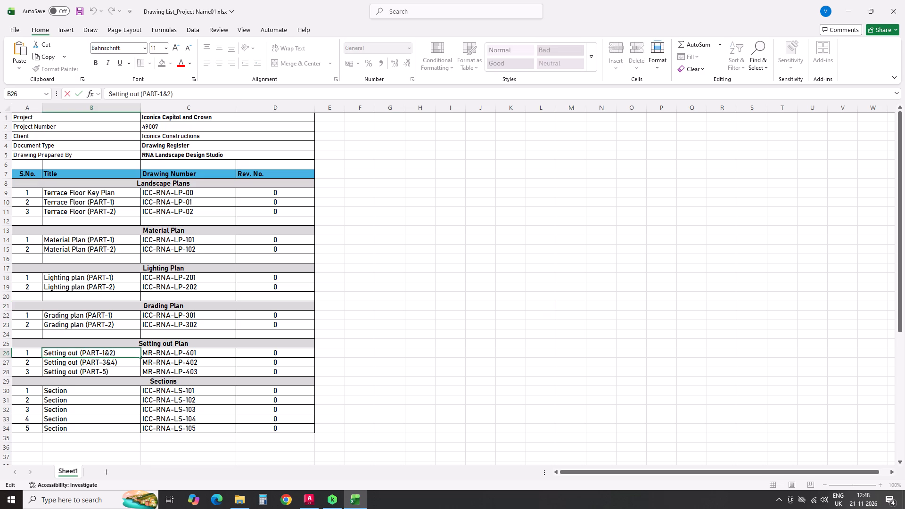
{"action": "key", "text": "Right"}
{"action": "key", "text": "BackSpace"}
{"action": "key", "text": "BackSpace"}
{"action": "double_click", "coordinate": [108, 362]}
{"action": "left_click", "coordinate": [115, 362]}
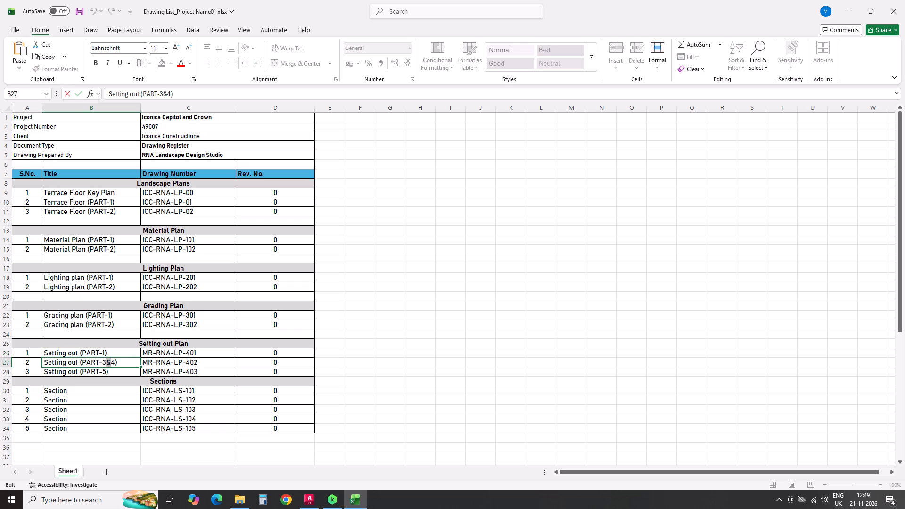
{"action": "key", "text": "Insert"}
{"action": "key", "text": "BackSpace"}
{"action": "key", "text": "BackSpace"}
{"action": "key", "text": "BackSpace"}
{"action": "key", "text": "BackSpace"}
{"action": "key", "text": "2"}
{"action": "key", "text": "shift+parenright"}
{"action": "left_click", "coordinate": [401, 290]}
Clear the contents of the third Setting out Plan entry in row 28.
{"action": "left_click_drag", "start_coordinate": [332, 371], "coordinate": [32, 374]}
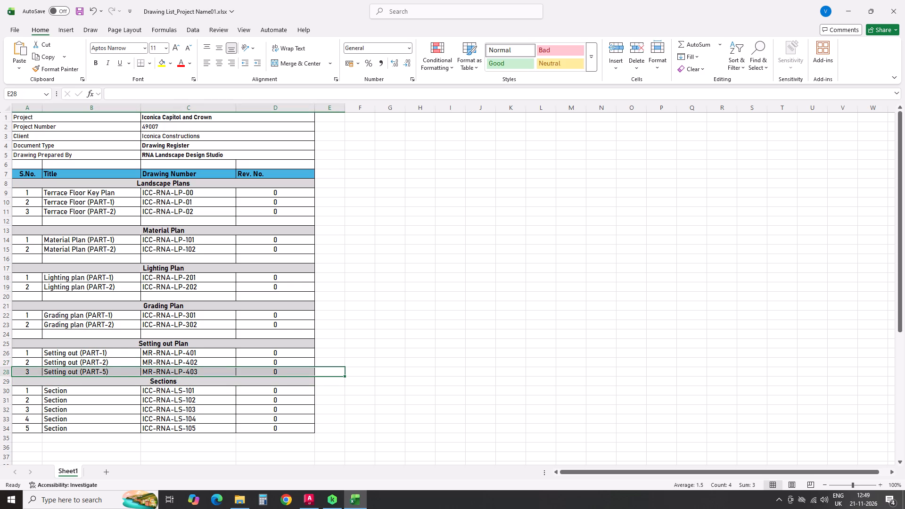
{"action": "key", "text": "Delete"}
{"action": "left_click", "coordinate": [439, 304]}
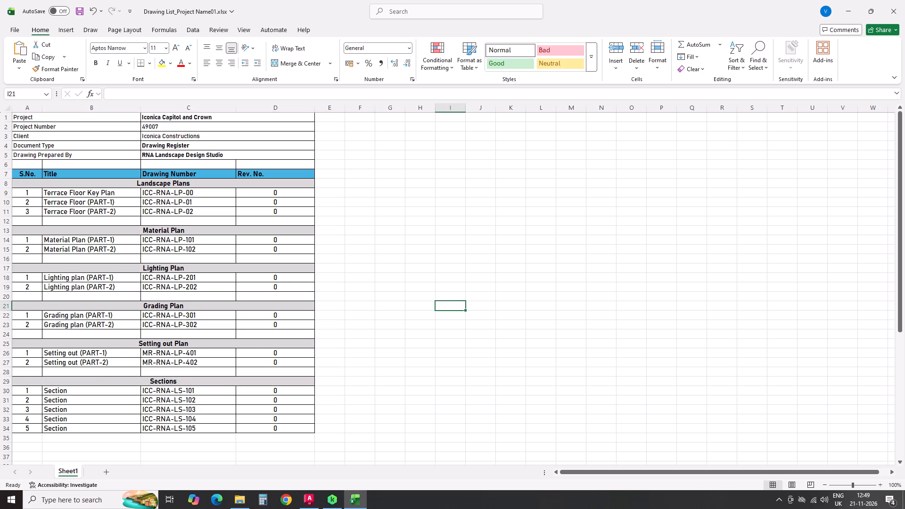
Replace the prefix of the Setting out drawing numbers in C26 and C27 so they read ICC-RNA-LP-401 and ICC-RNA-LP-402.
{"action": "double_click", "coordinate": [150, 354]}
{"action": "left_click", "coordinate": [152, 354]}
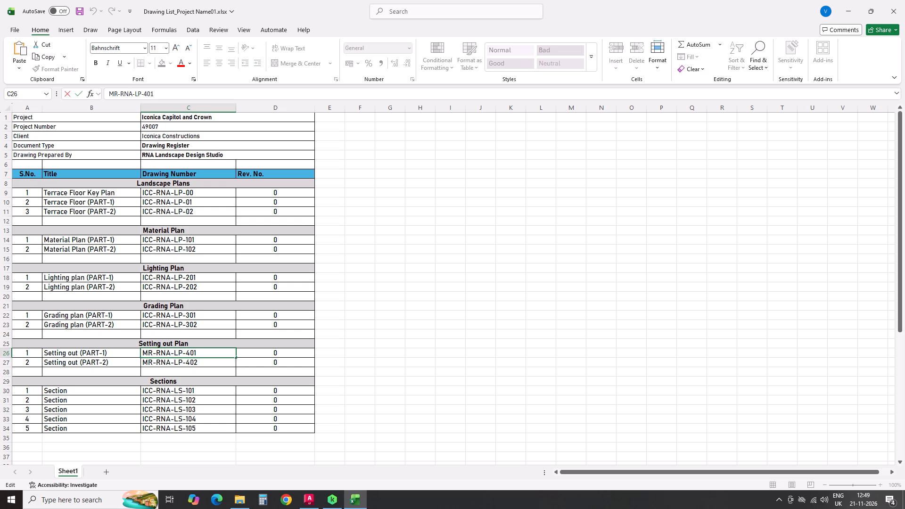
{"action": "key", "text": "BackSpace"}
{"action": "key", "text": "BackSpace"}
{"action": "type", "text": "ICC"}
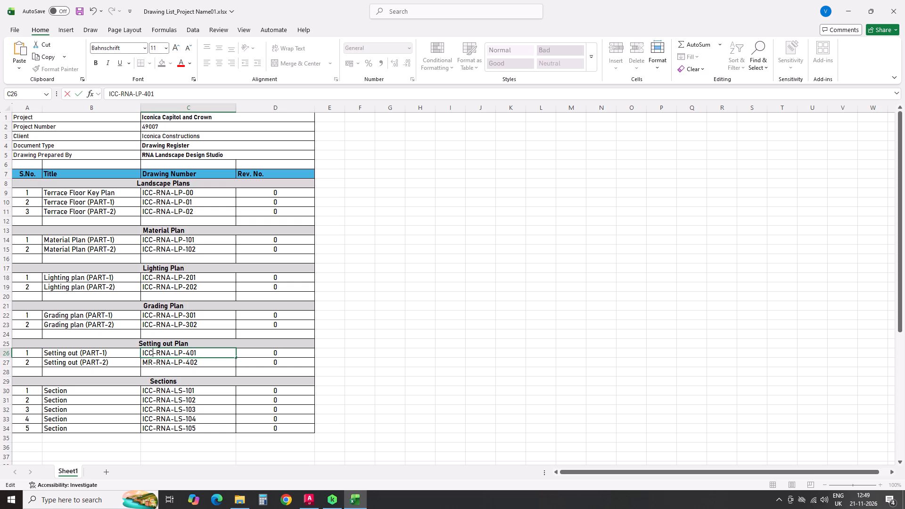
{"action": "left_click", "coordinate": [348, 327]}
{"action": "double_click", "coordinate": [148, 361]}
{"action": "left_click", "coordinate": [152, 362]}
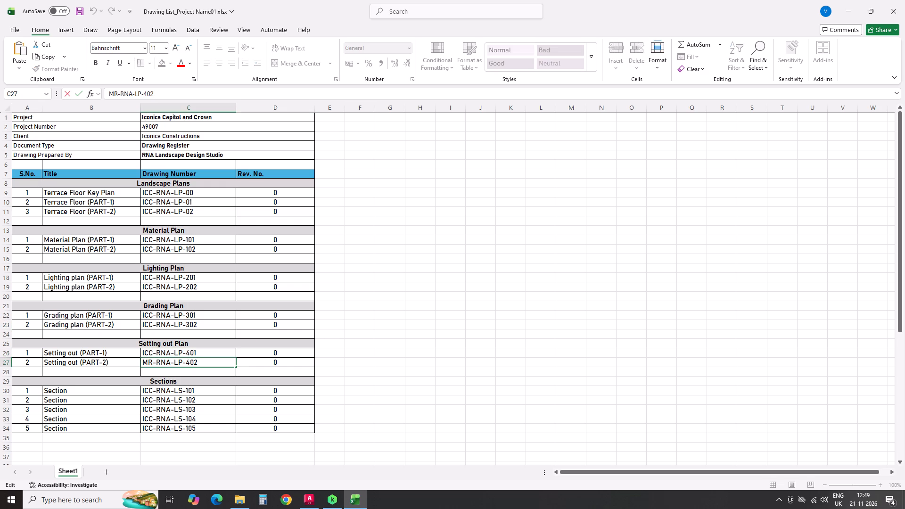
{"action": "key", "text": "BackSpace"}
{"action": "key", "text": "BackSpace"}
{"action": "type", "text": "ICC"}
{"action": "left_click", "coordinate": [479, 312]}
Save the drawing register workbook.
{"action": "left_click", "coordinate": [80, 9]}
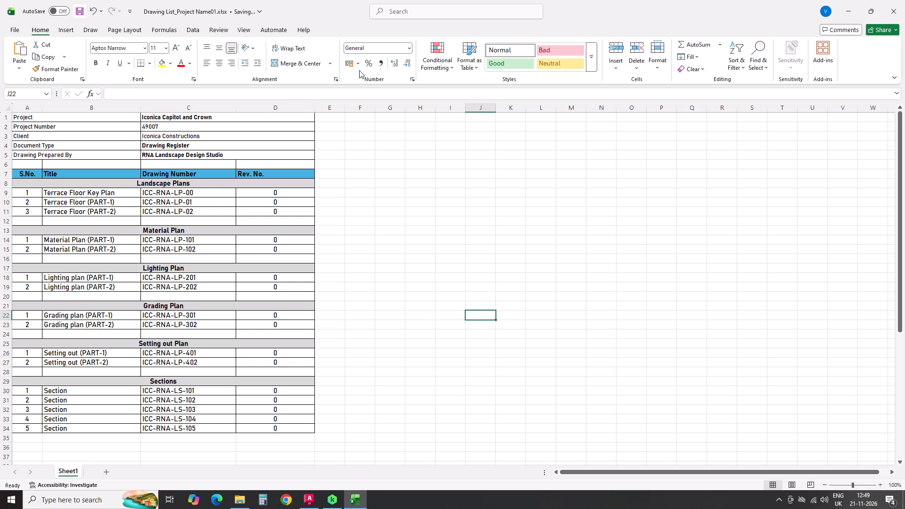
{"action": "left_click", "coordinate": [560, 204]}
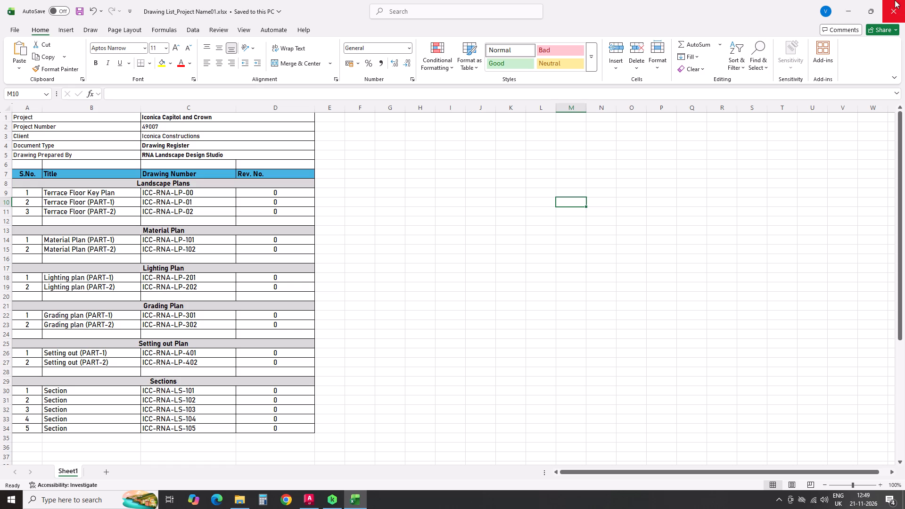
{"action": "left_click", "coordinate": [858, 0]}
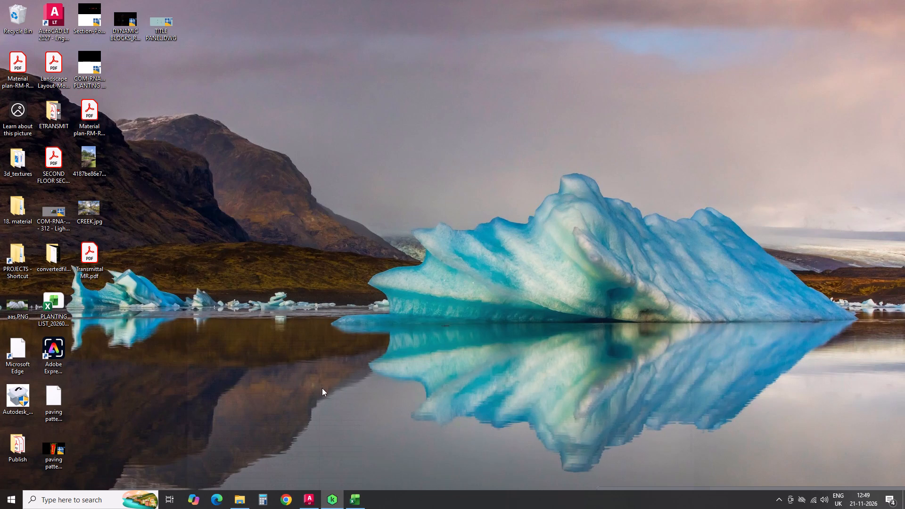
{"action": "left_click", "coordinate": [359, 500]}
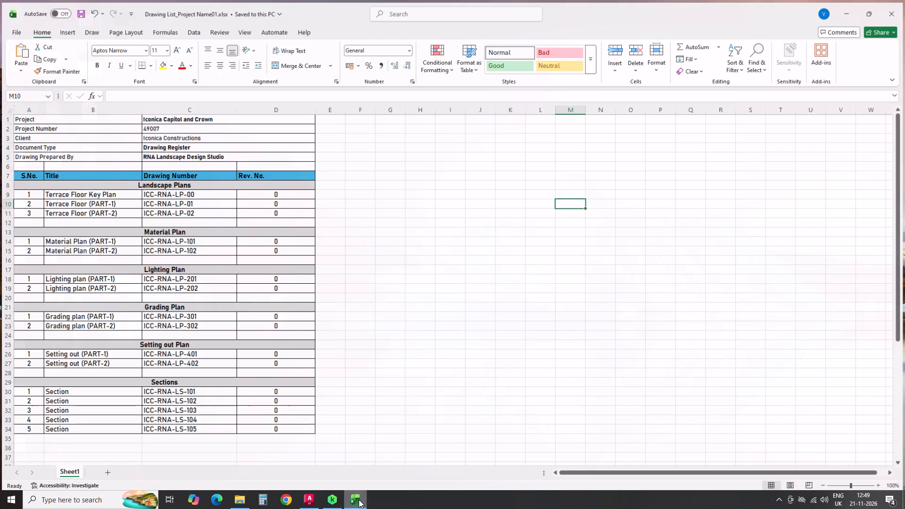
Save the drawing register workbook Drawing List_Project Name01.xlsx once more and close it.
{"action": "left_click", "coordinate": [359, 500]}
{"action": "left_click", "coordinate": [356, 498]}
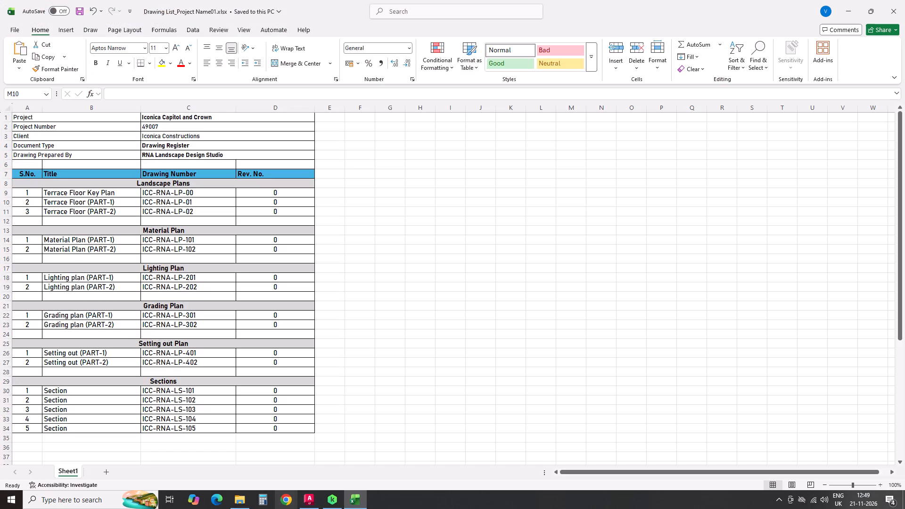
{"action": "left_click", "coordinate": [74, 13]}
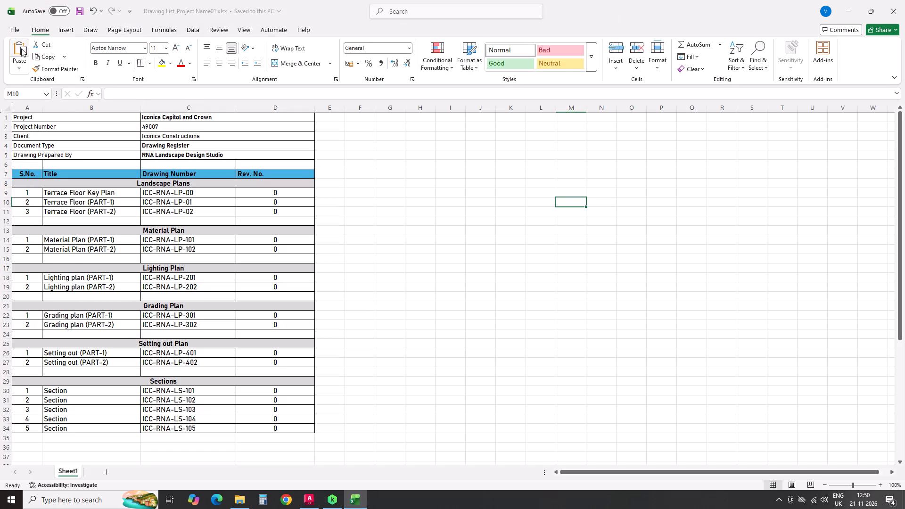
{"action": "left_click", "coordinate": [78, 11]}
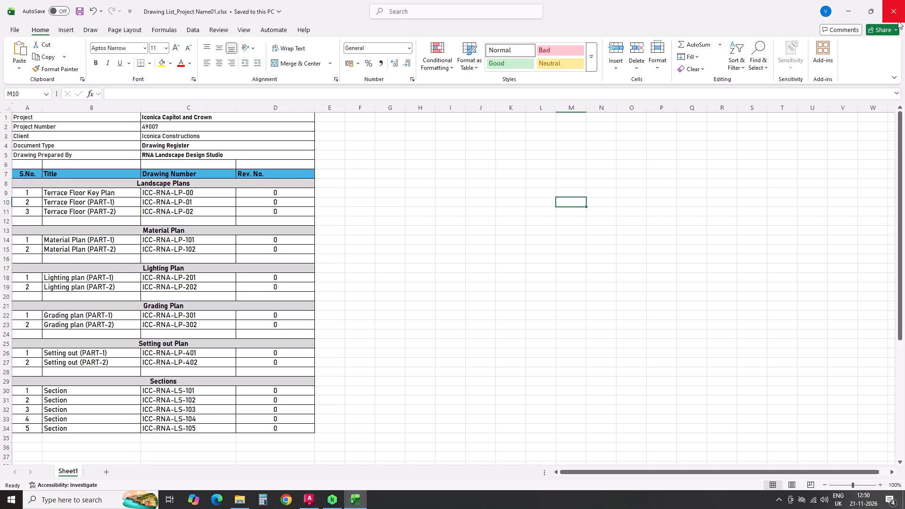
{"action": "left_click", "coordinate": [898, 21]}
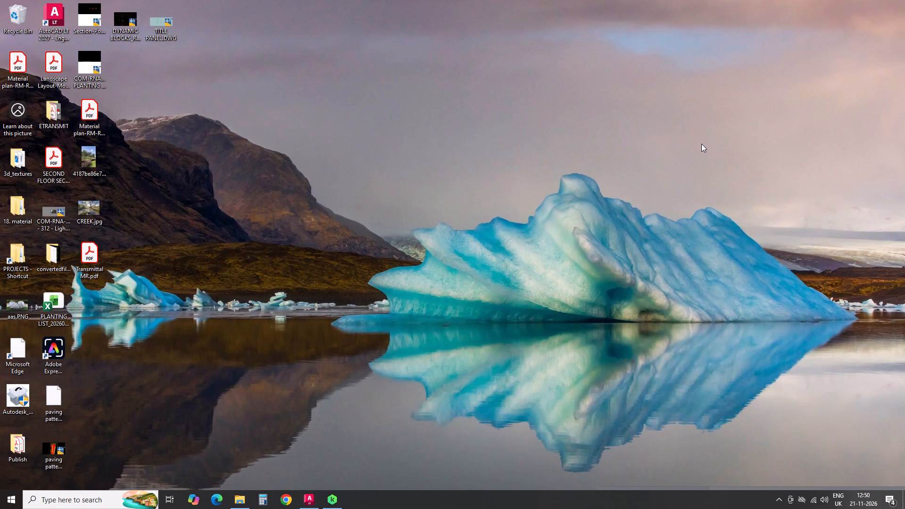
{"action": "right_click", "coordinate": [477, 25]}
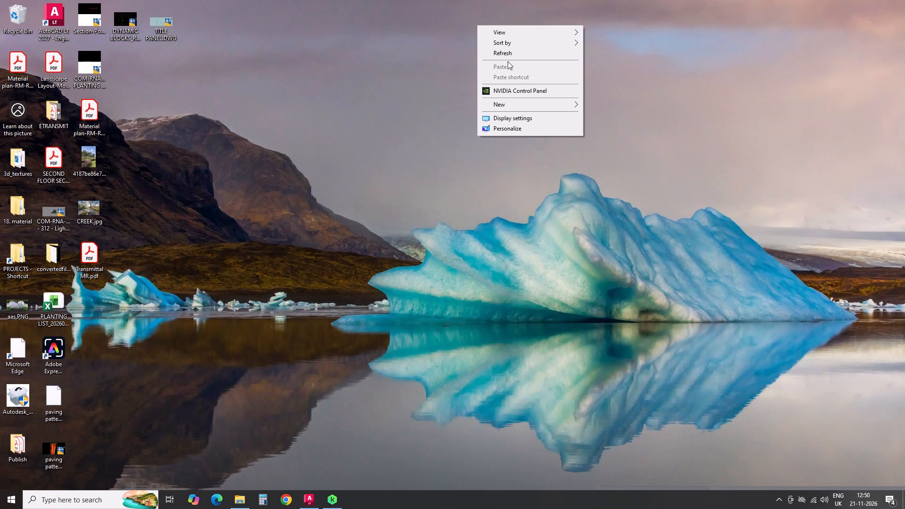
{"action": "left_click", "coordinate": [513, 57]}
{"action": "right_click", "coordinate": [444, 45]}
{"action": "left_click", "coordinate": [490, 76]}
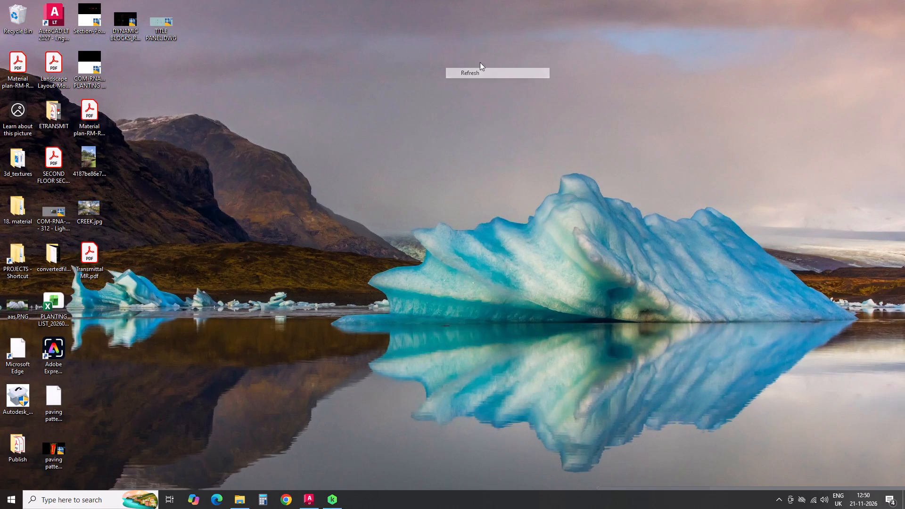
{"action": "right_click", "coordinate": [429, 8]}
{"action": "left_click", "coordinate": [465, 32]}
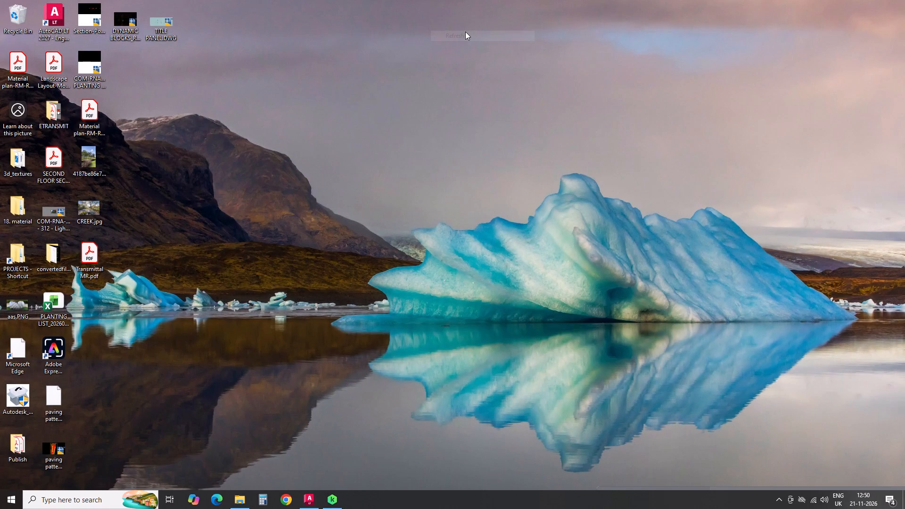